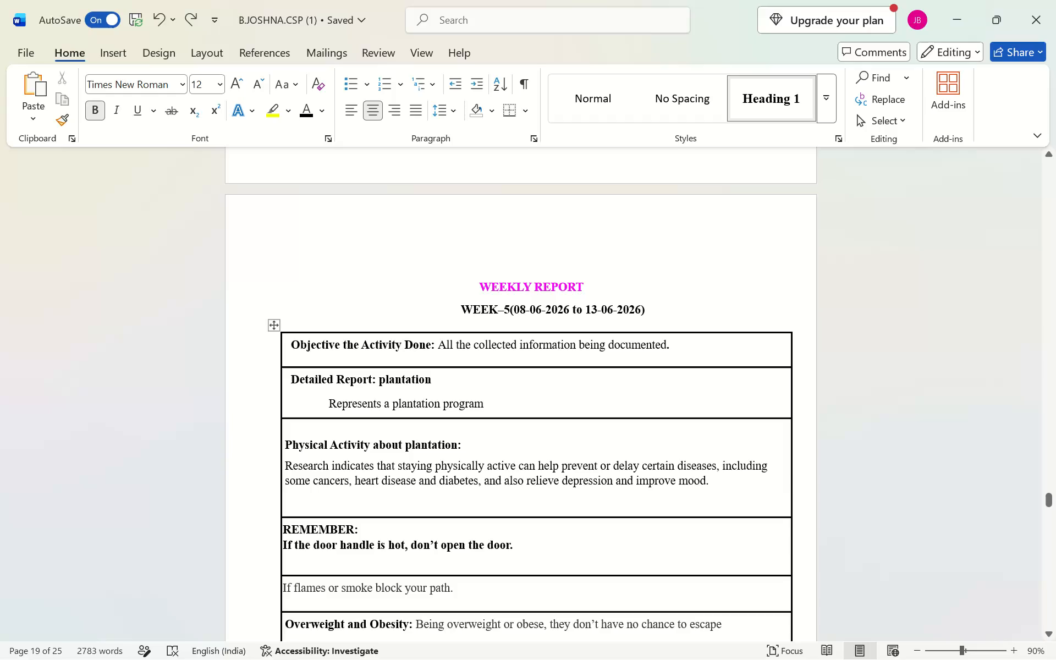
Insert an empty line above the Week-5 "WEEKLY REPORT" heading and paste the copied WEEK–4 report table there.
scroll(674, 350, up, 2)
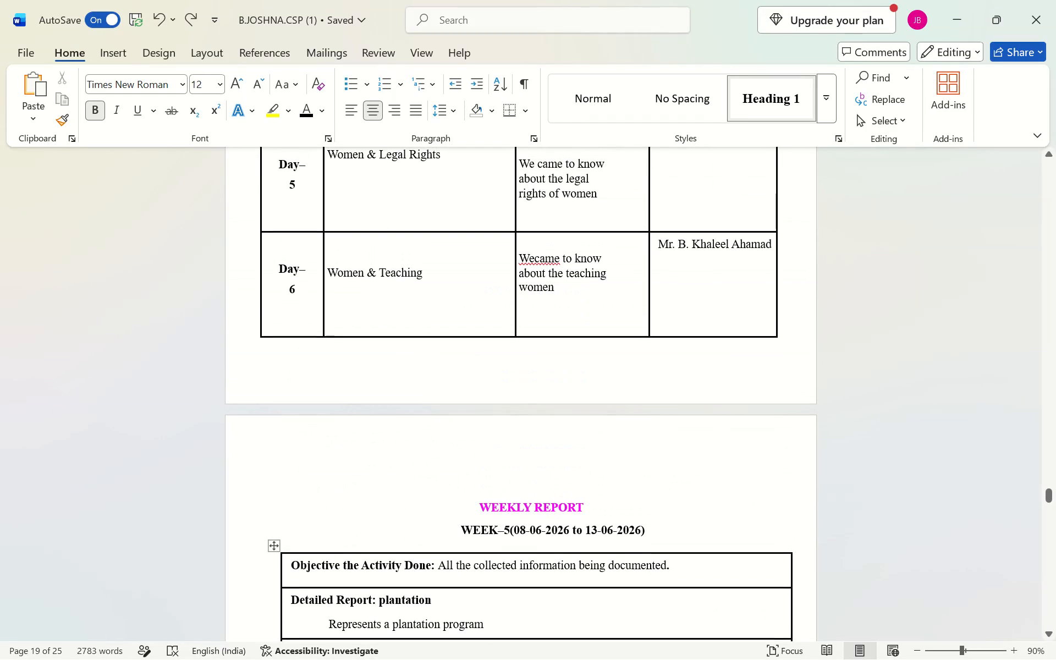
key(Return)
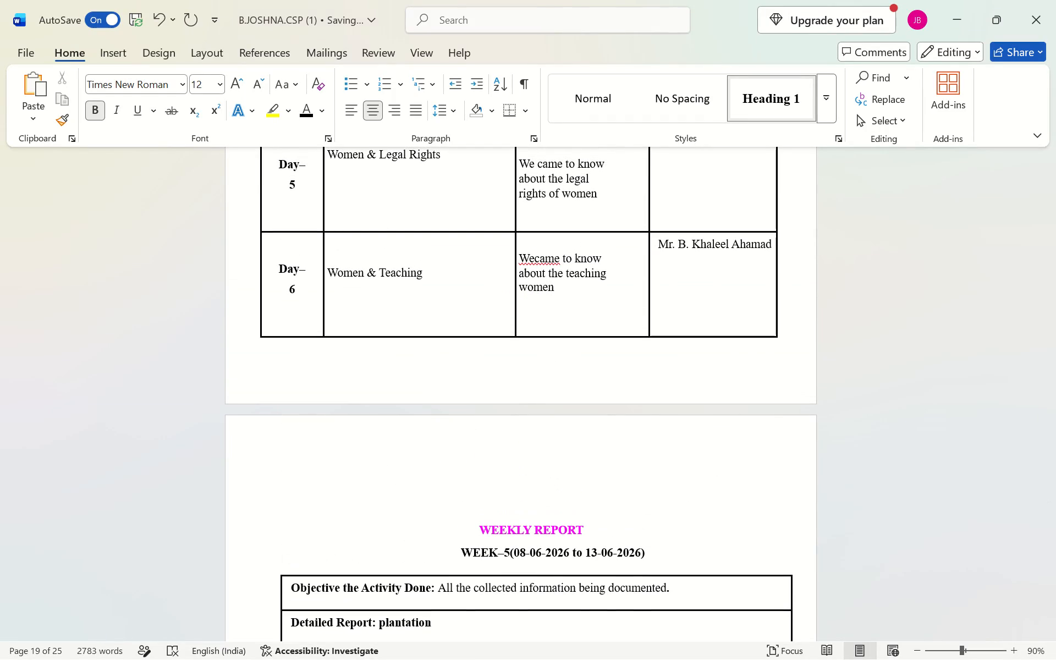
key(Up)
key(ctrl+v)
scroll(674, 350, down, 1)
scroll(674, 350, up, 1)
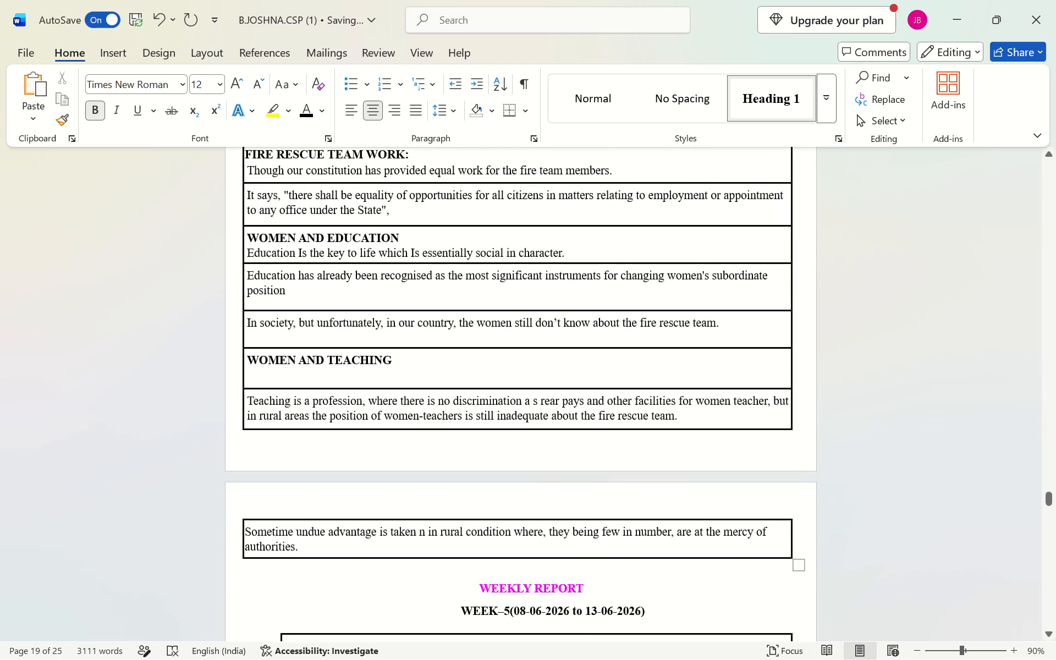
Indent the "WEEK–4 (1-06-2026 to 6-06-2026)" heading with spaces so it sits roughly centred above its table.
scroll(674, 350, up, 2)
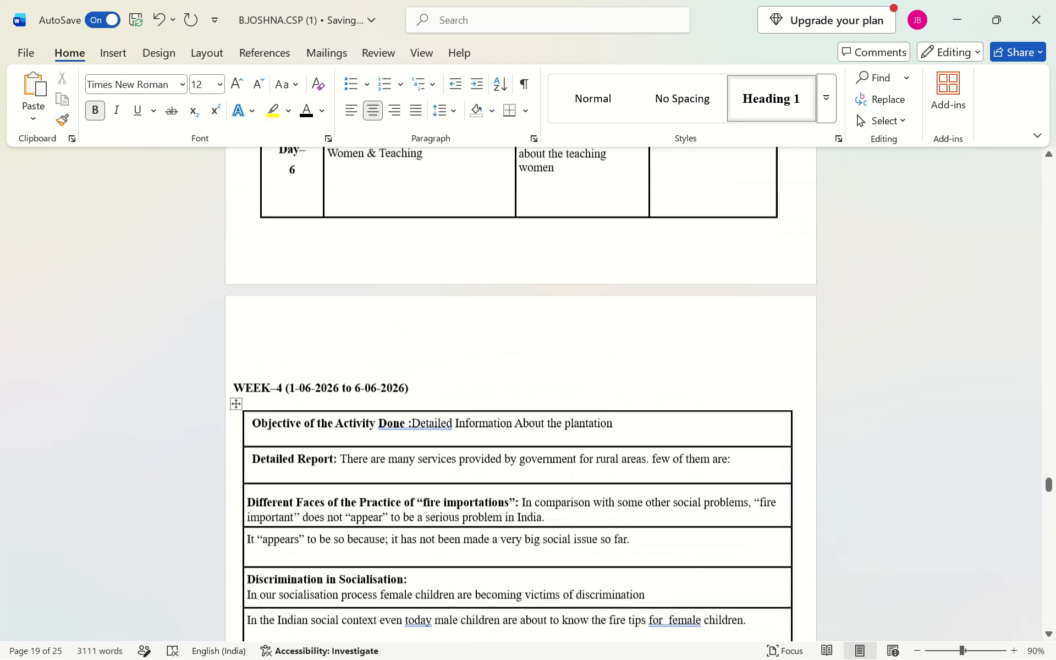
scroll(674, 350, up, 1)
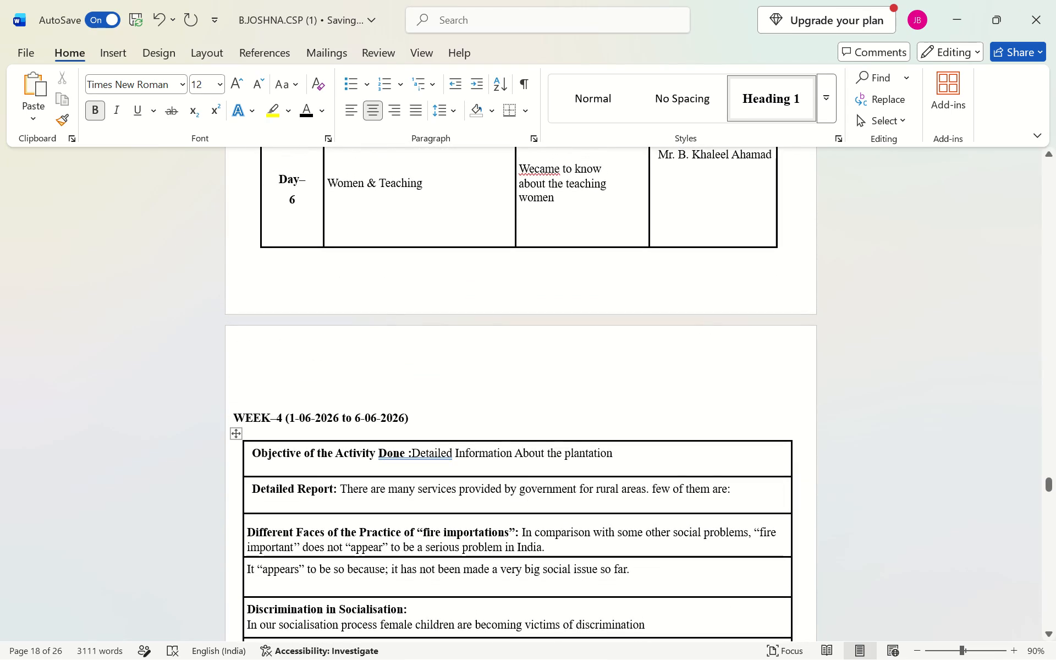
click(237, 415)
key(space)
key(space)
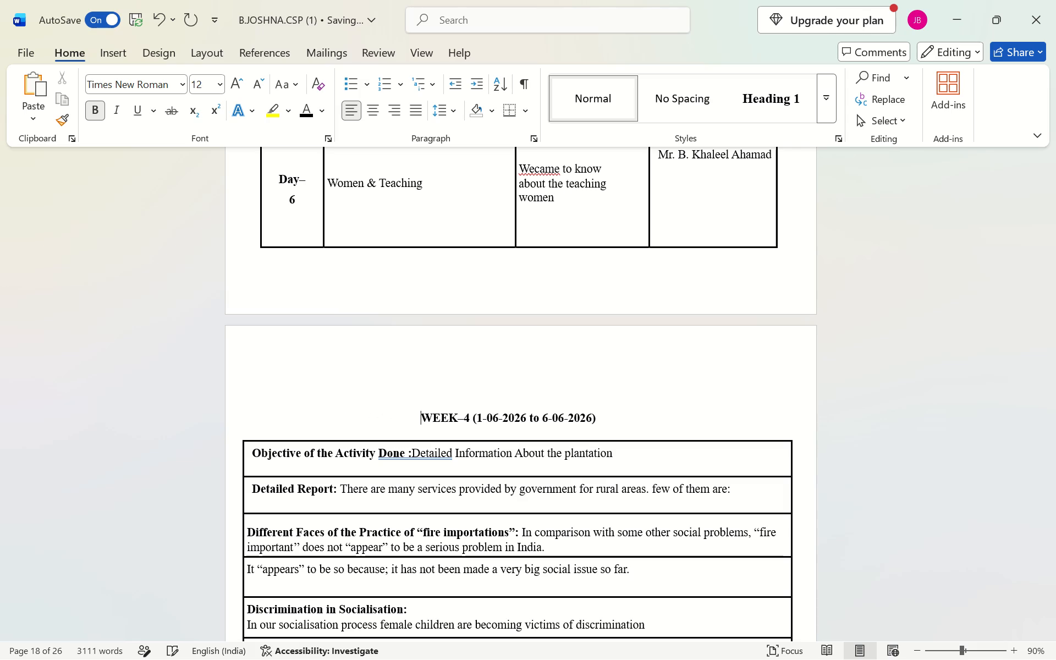
key(space)
Replace the empty space above the WEEK–4 heading with a single blank line at the start of its page.
key(Up)
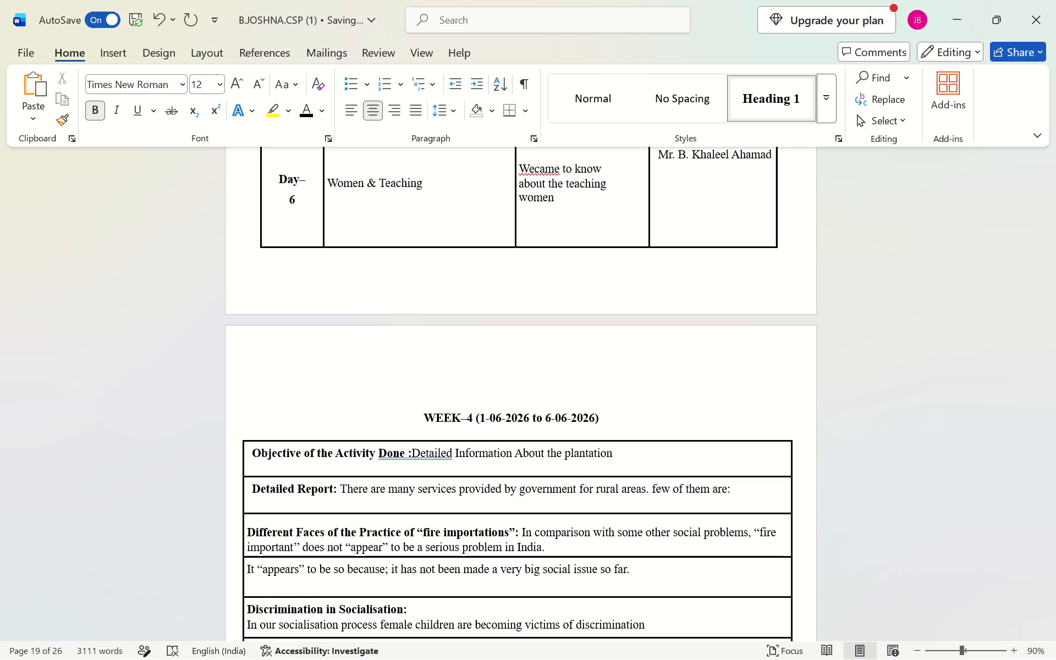
key(BackSpace)
key(BackSpace)
key(BackSpace)
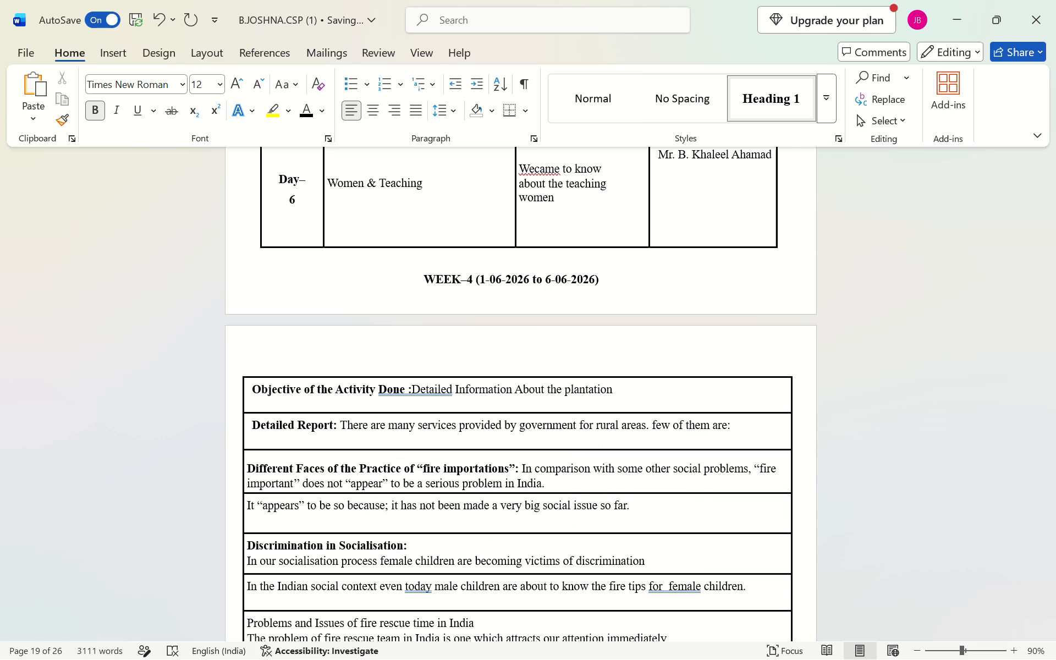
key(Return)
key(Return)
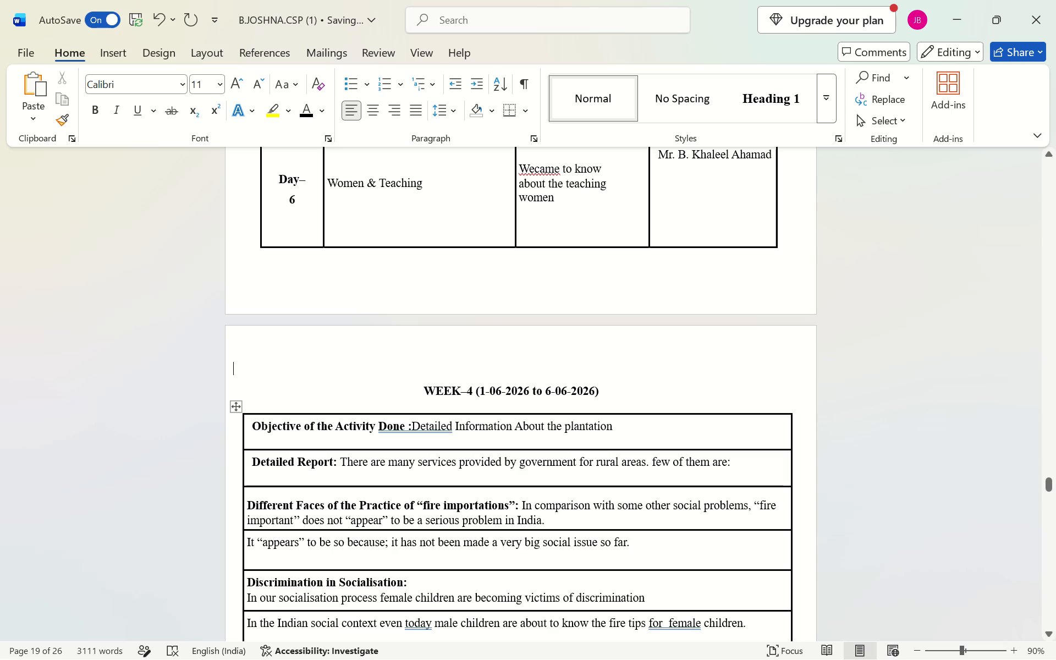
Add the title "WEEK REPORT" on the blank line above the WEEK–4 heading, indented to about the page centre.
click(436, 373)
key(space)
key(space)
key(space)
key(space)
key(space)
key(space)
key(space)
key(space)
key(space)
key(space)
key(space)
key(space)
key(space)
key(space)
key(space)
key(space)
key(space)
key(space)
key(space)
key(space)
key(space)
key(space)
key(space)
key(space)
key(space)
key(space)
key(space)
key(space)
key(space)
key(space)
key(space)
key(space)
key(space)
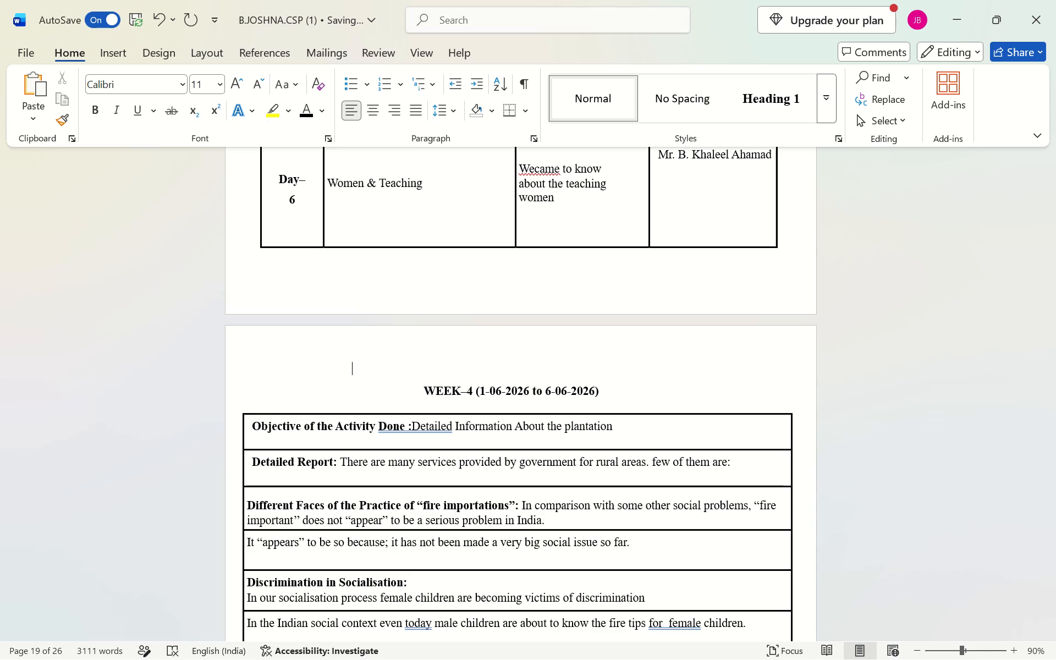
key(Tab)
key(Tab)
key(Tab)
text(WEE)
key(shift+k)
key(shift+space)
text(REPOT)
key(shift+BackSpace)
text(RT)
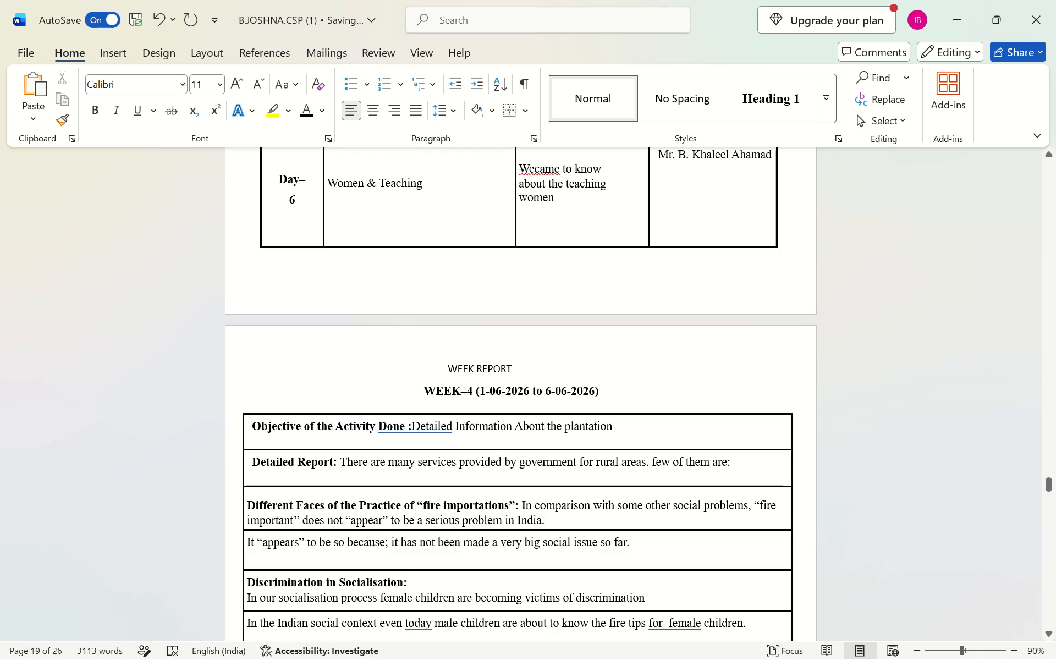
Format the "WEEK REPORT" title as bold, 22 pt, in the standard light blue colour.
click(448, 368)
click(449, 367)
drag(449, 367, 529, 364)
click(544, 334)
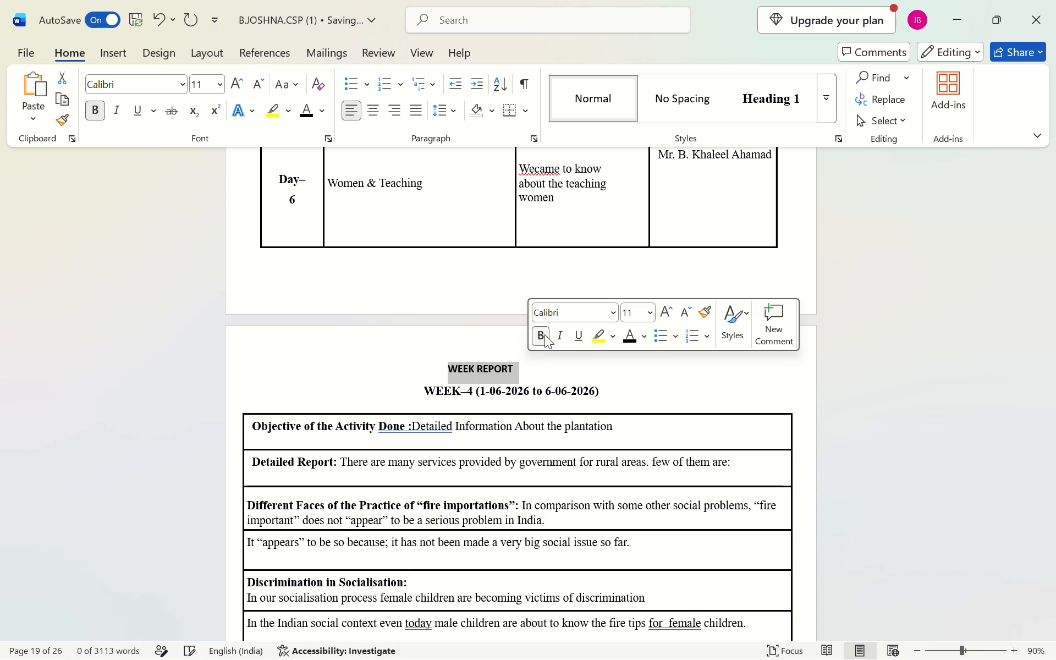
click(647, 316)
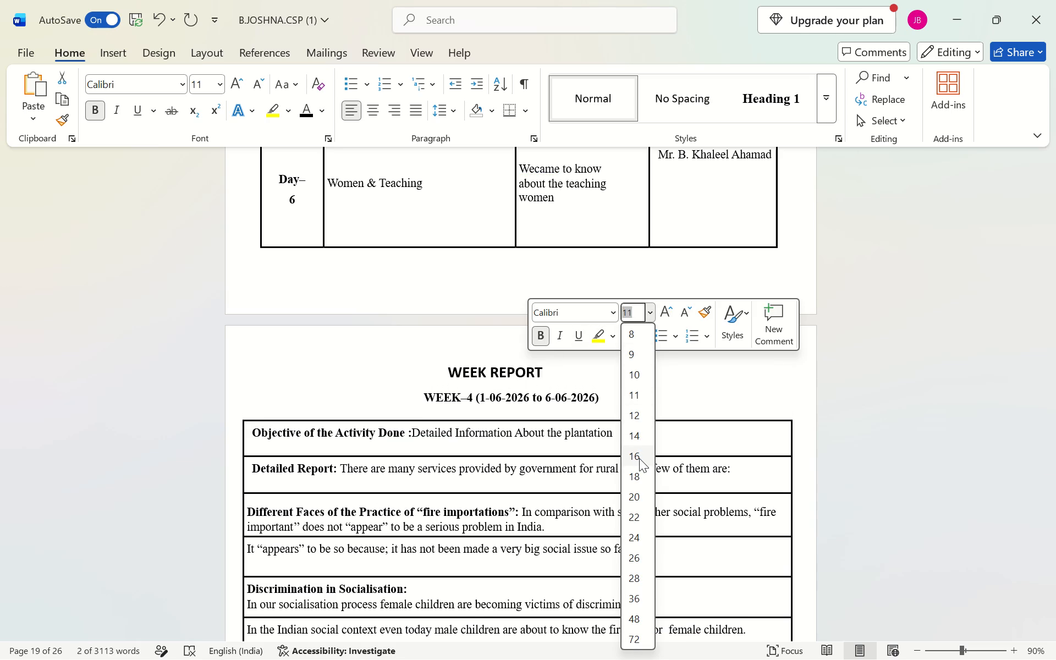
click(638, 507)
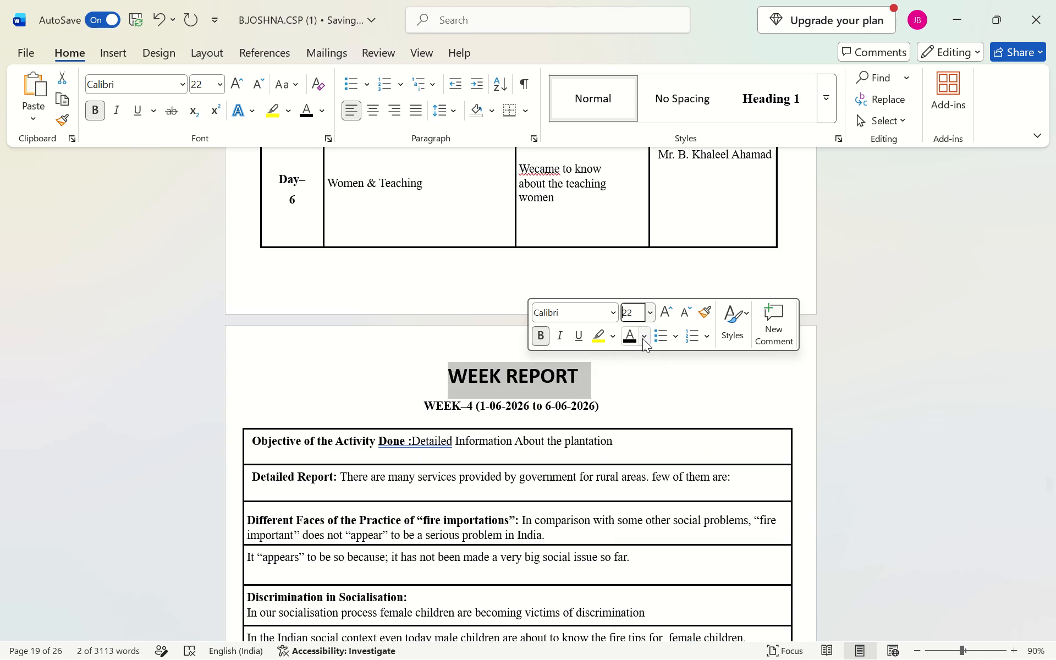
click(643, 336)
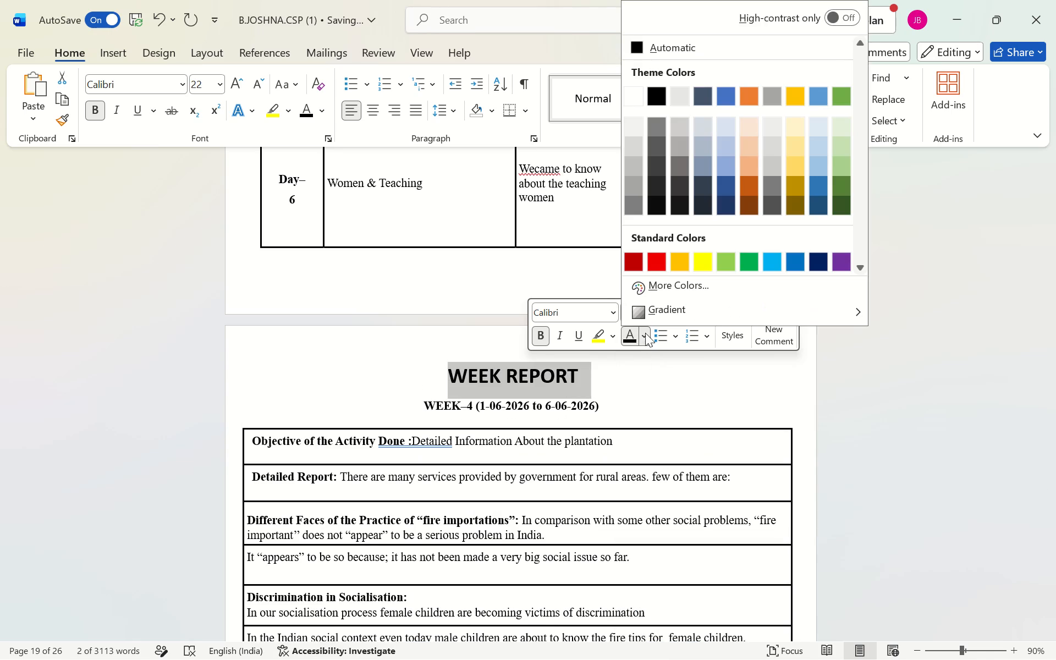
click(771, 266)
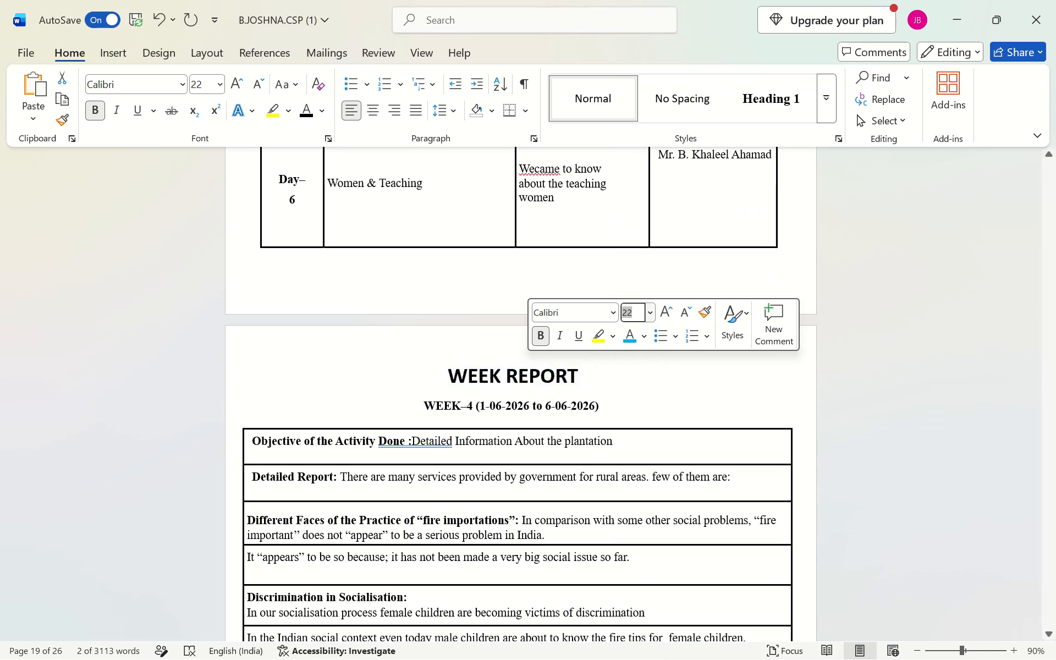
click(716, 407)
Correct the Week-4 title's wording to "WEEKLY REPORT".
scroll(716, 407, down, 4)
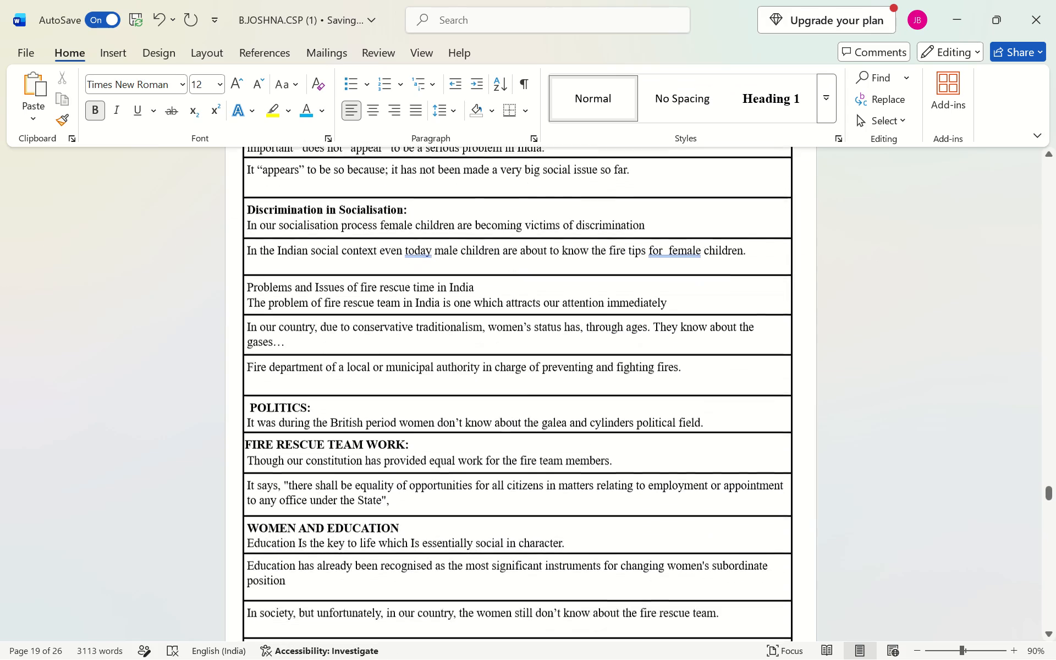
scroll(716, 407, down, 3)
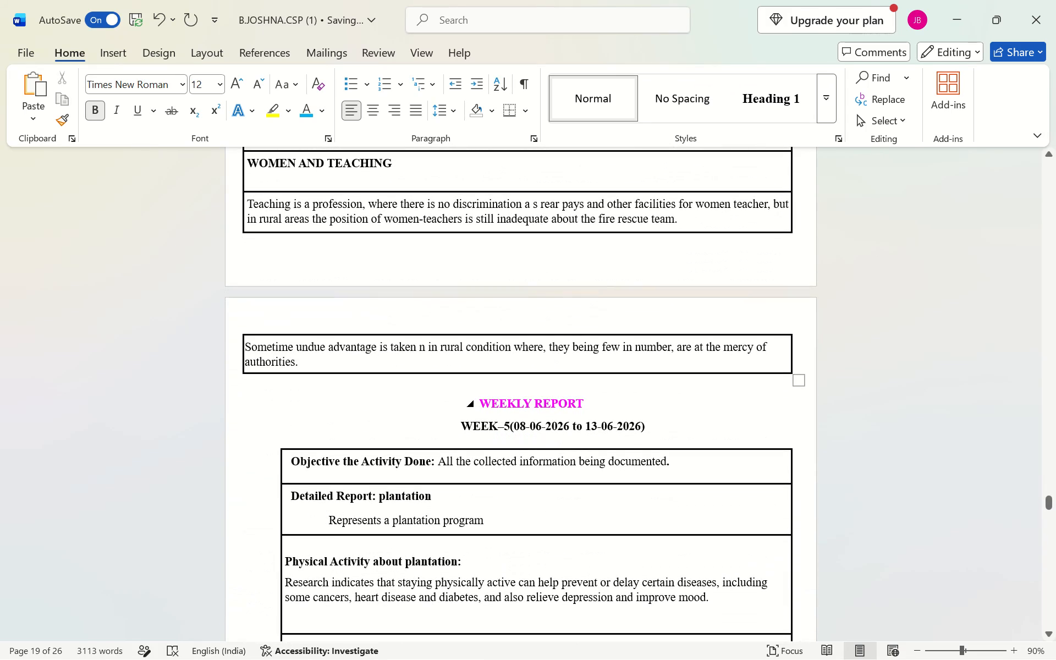
scroll(716, 407, down, 1)
scroll(635, 389, up, 2)
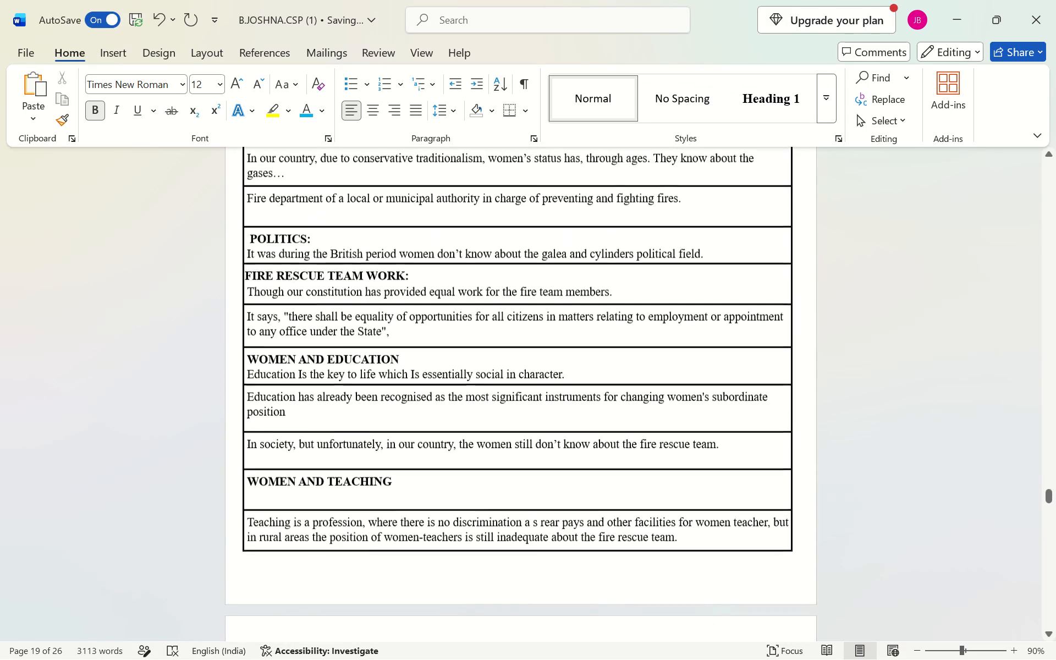
scroll(635, 389, up, 1)
scroll(588, 285, up, 2)
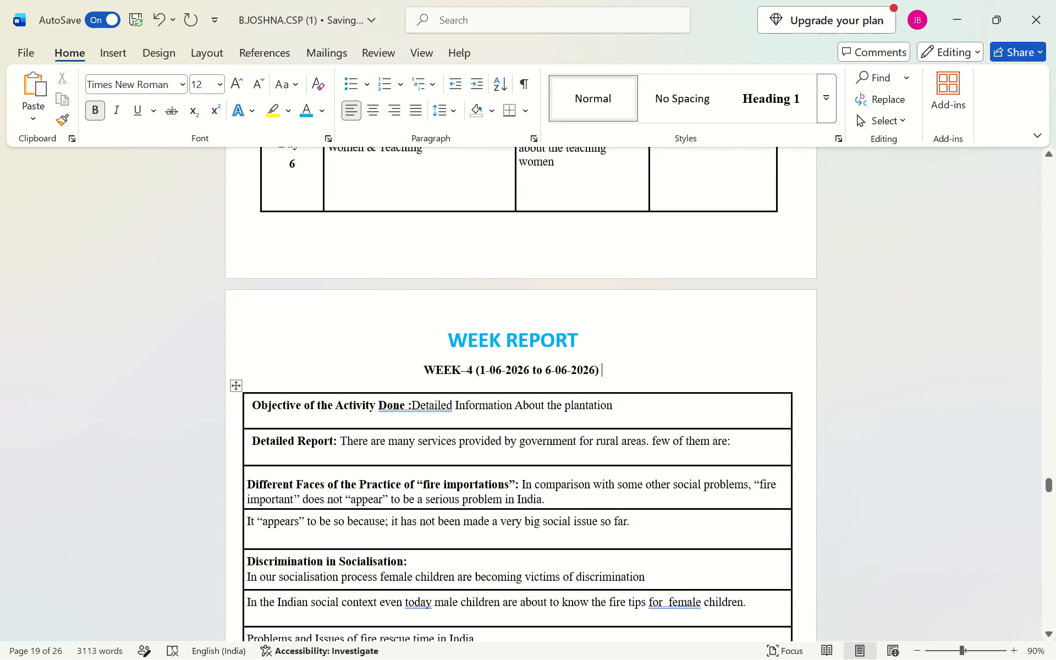
click(500, 338)
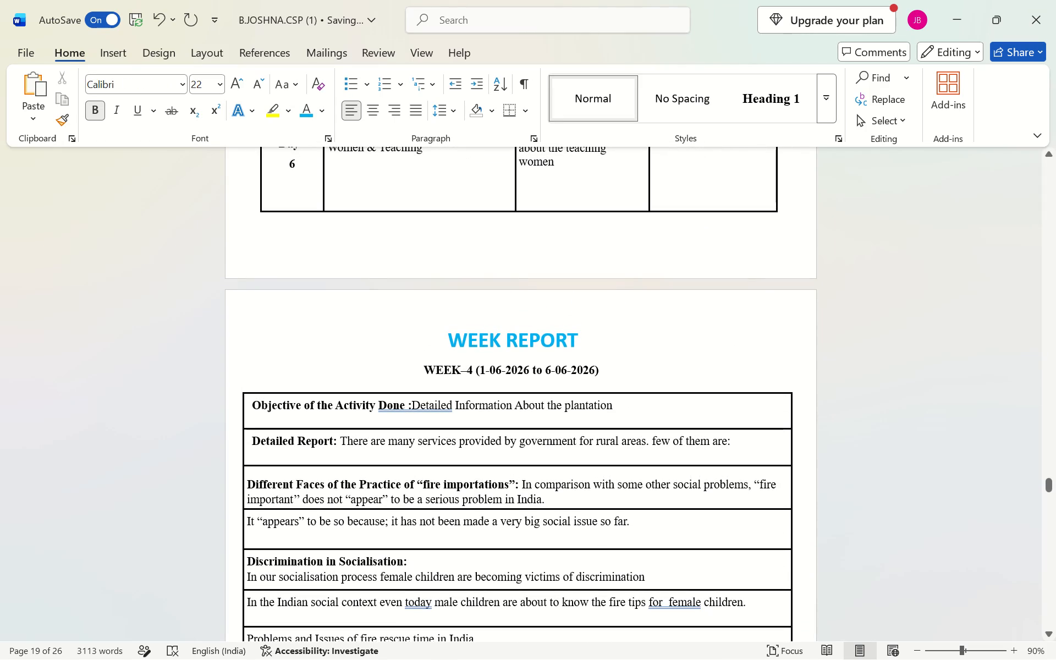
key(shift+l)
key(shift+y)
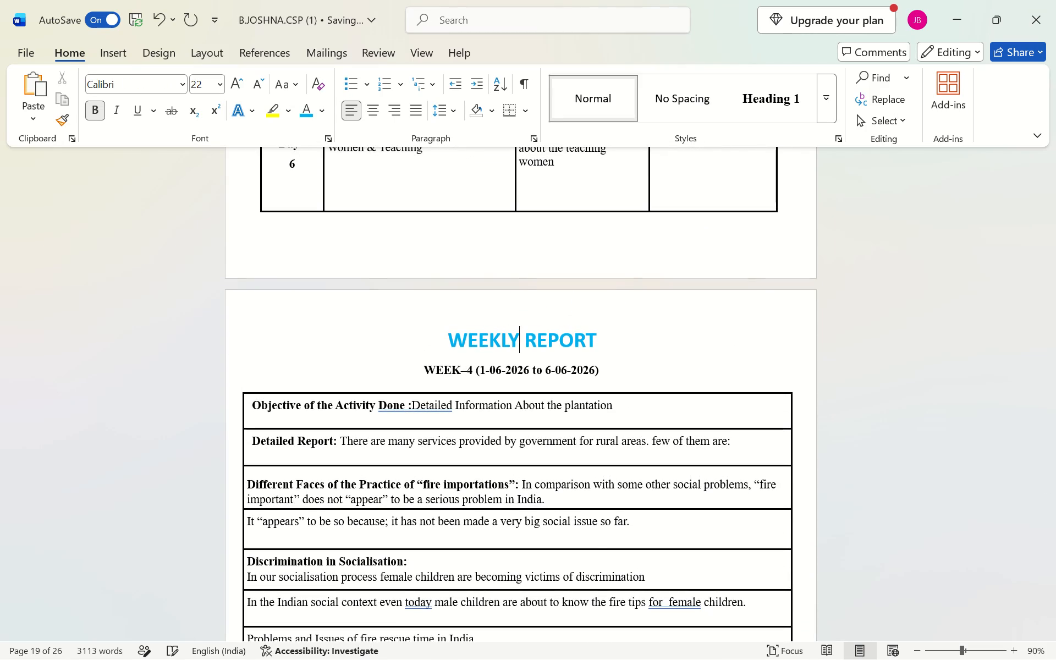
Check the pasted Week-4 table and the Week-5 "WEEKLY REPORT" heading that follows it.
scroll(500, 338, down, 2)
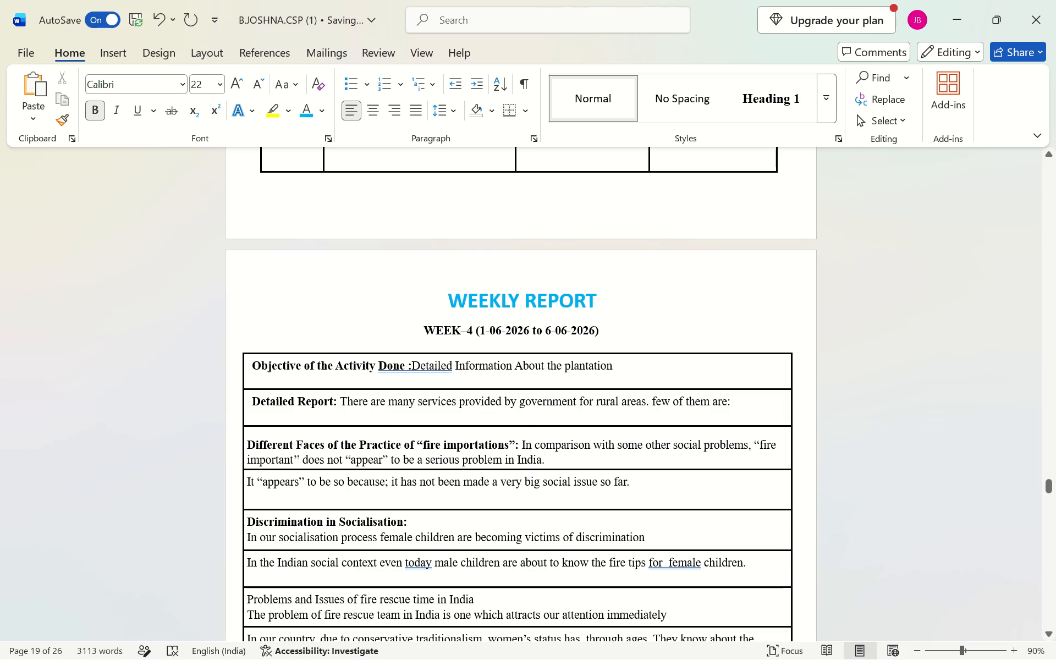
scroll(446, 301, down, 4)
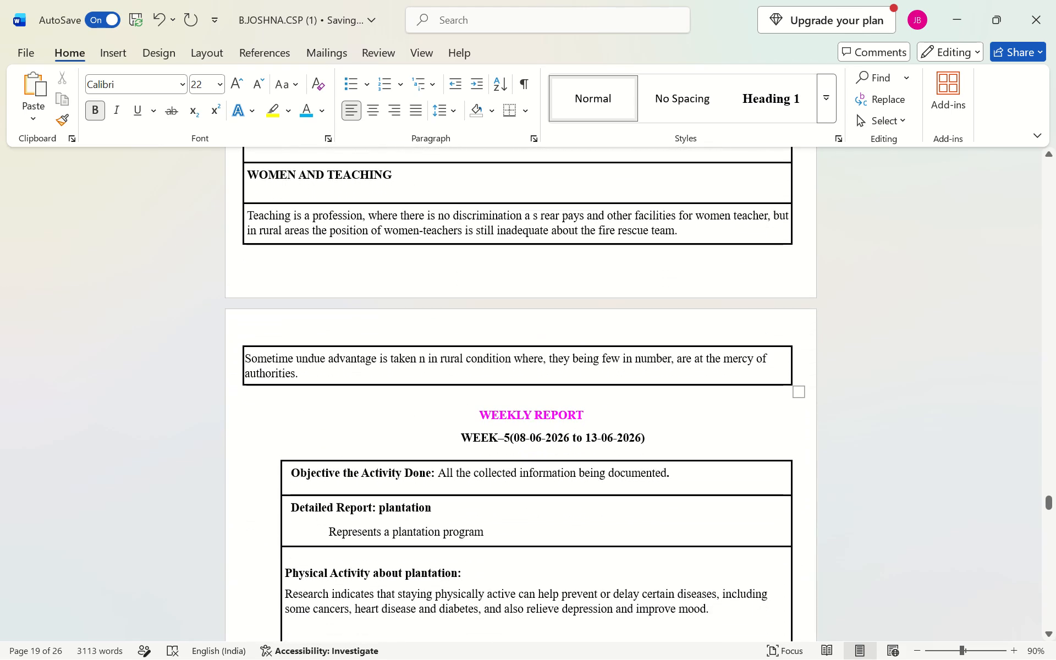
drag(479, 409, 502, 412)
click(439, 362)
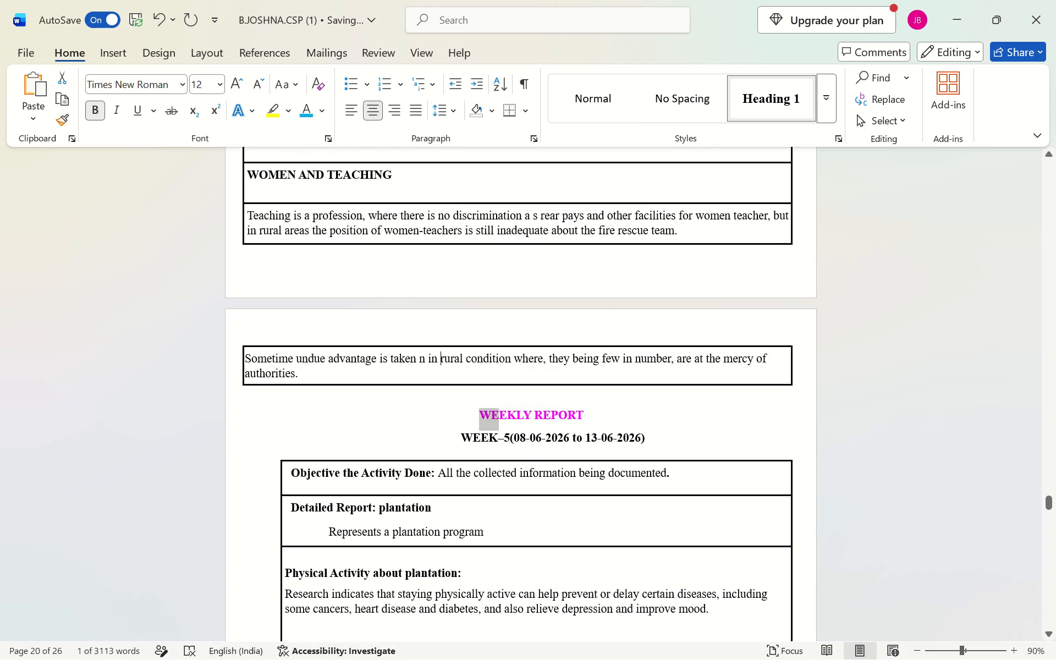
scroll(439, 362, up, 3)
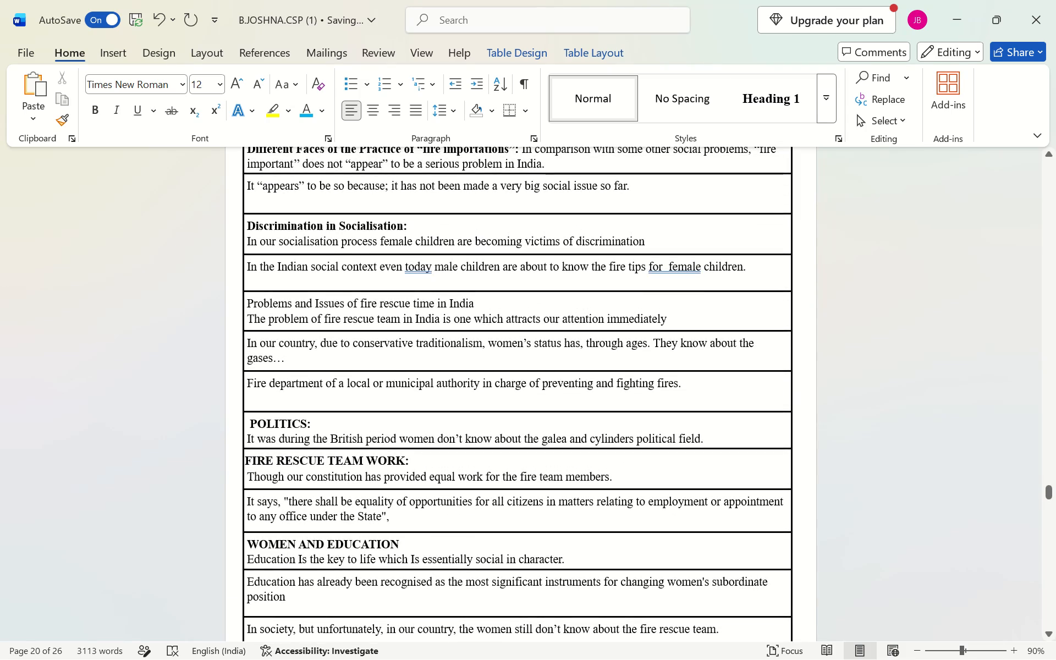
Set the text size of the entire Week-4 report table to 12 pt.
scroll(326, 244, up, 1)
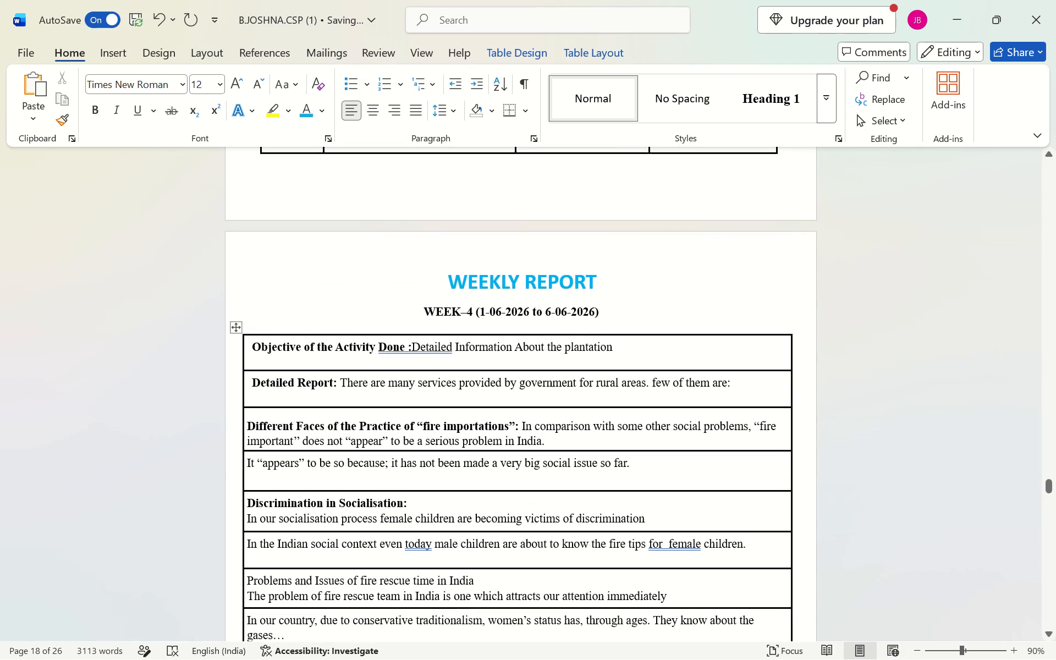
click(236, 327)
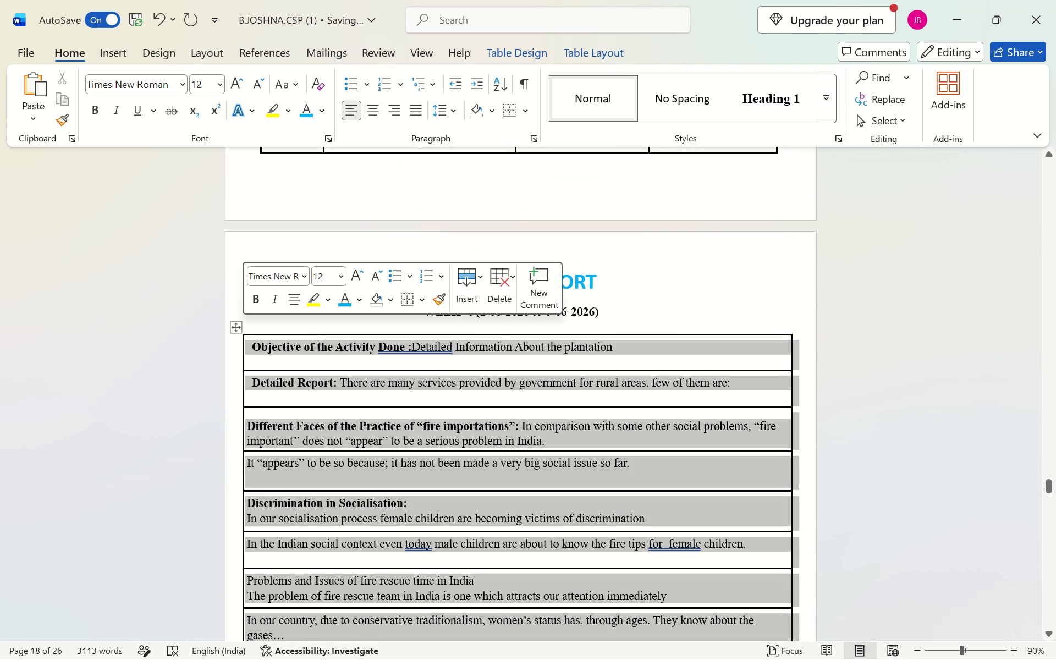
click(337, 275)
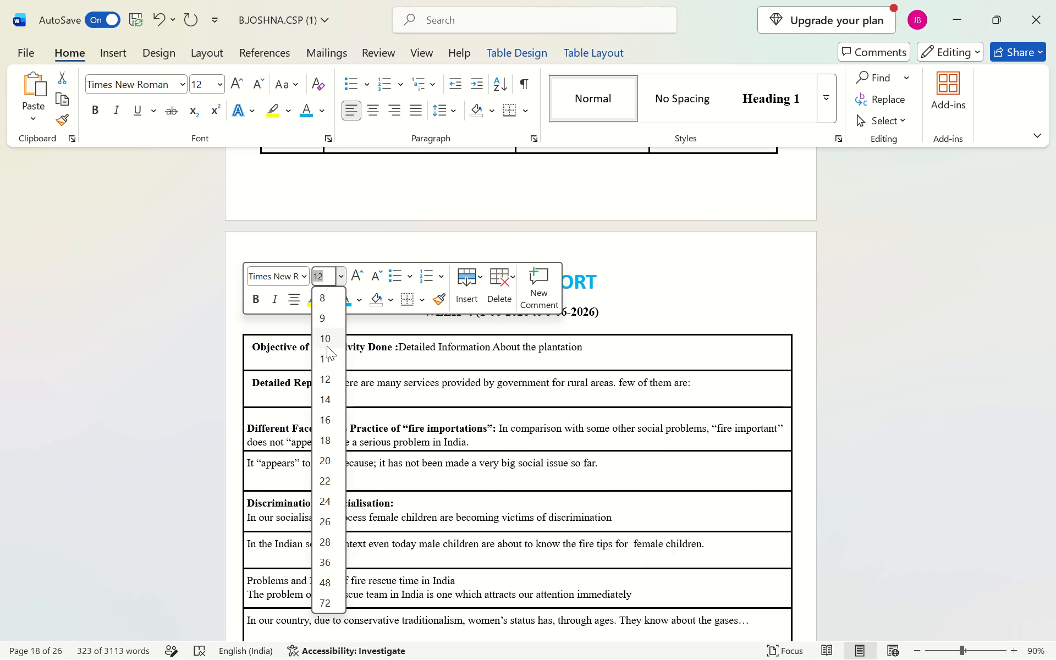
click(329, 379)
click(639, 305)
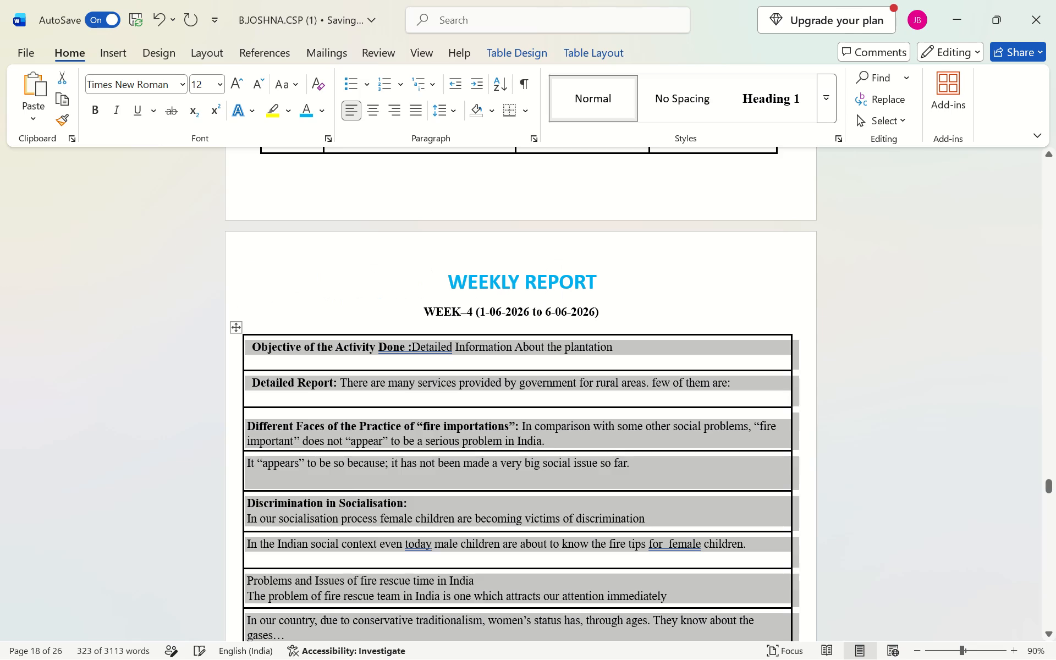
Shrink the Week-4 table slightly in width and height to bring its last row onto the preceding page.
scroll(633, 301, down, 3)
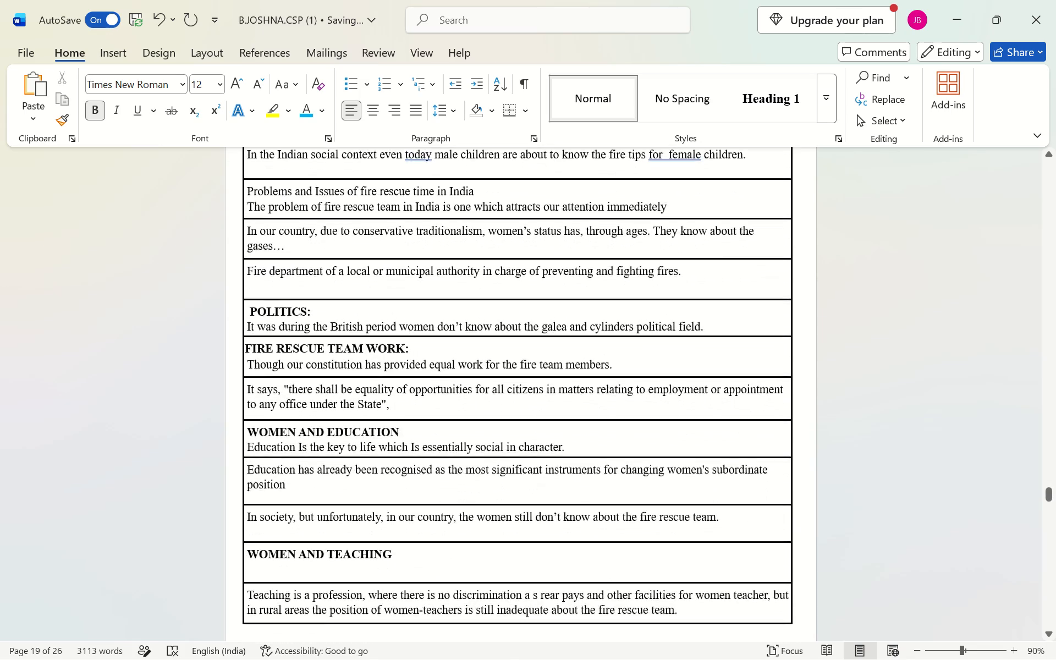
scroll(633, 301, down, 4)
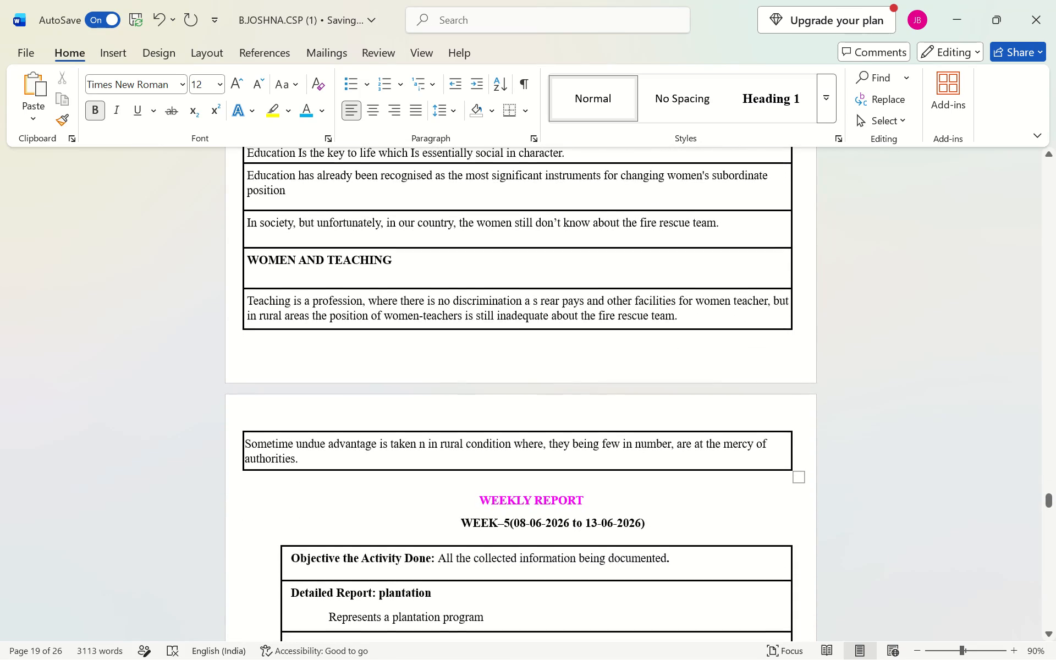
scroll(633, 301, down, 2)
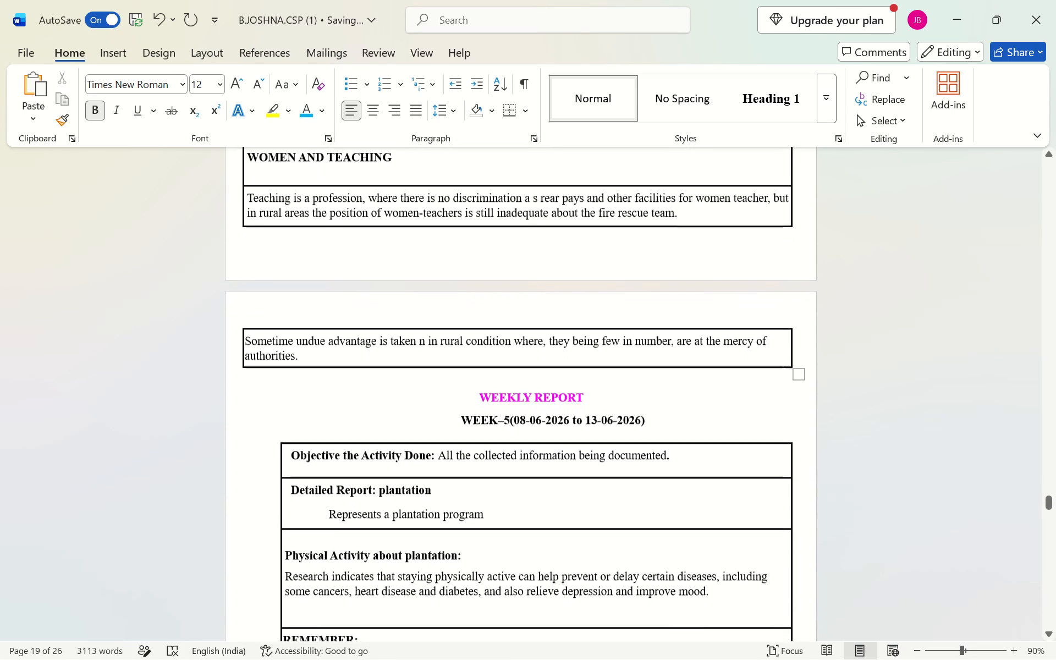
scroll(633, 301, down, 1)
click(627, 294)
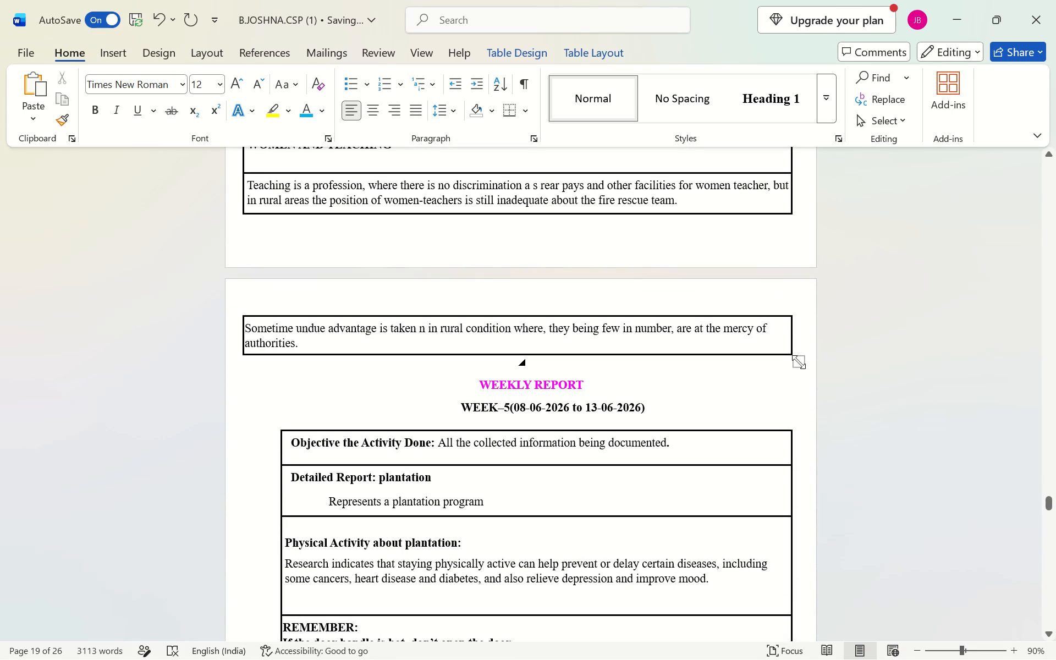
drag(797, 361, 778, 343)
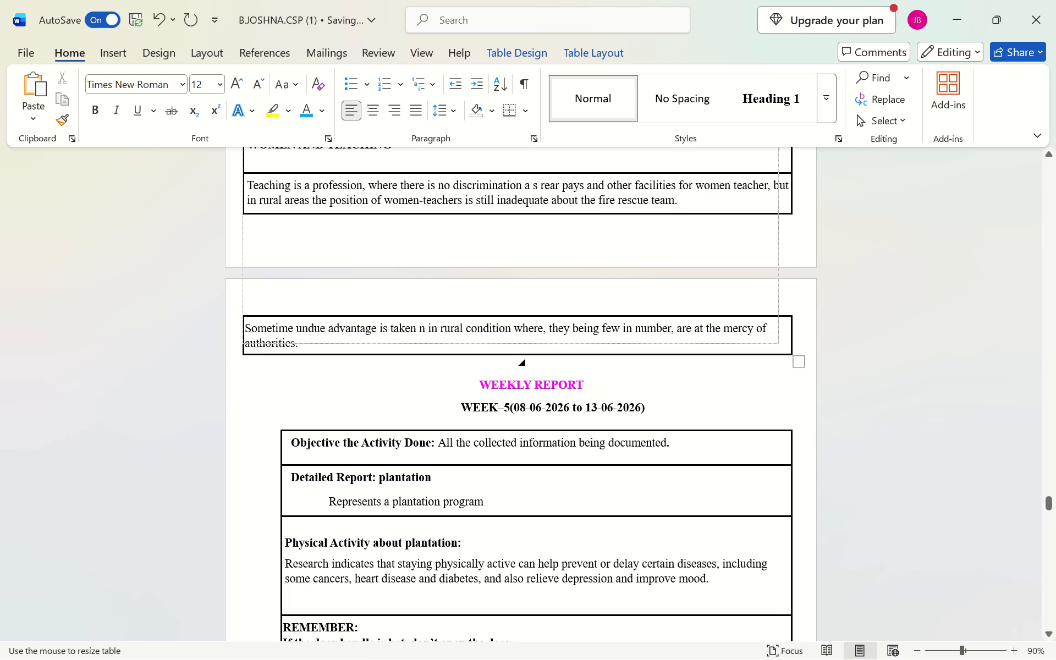
drag(778, 343, 778, 342)
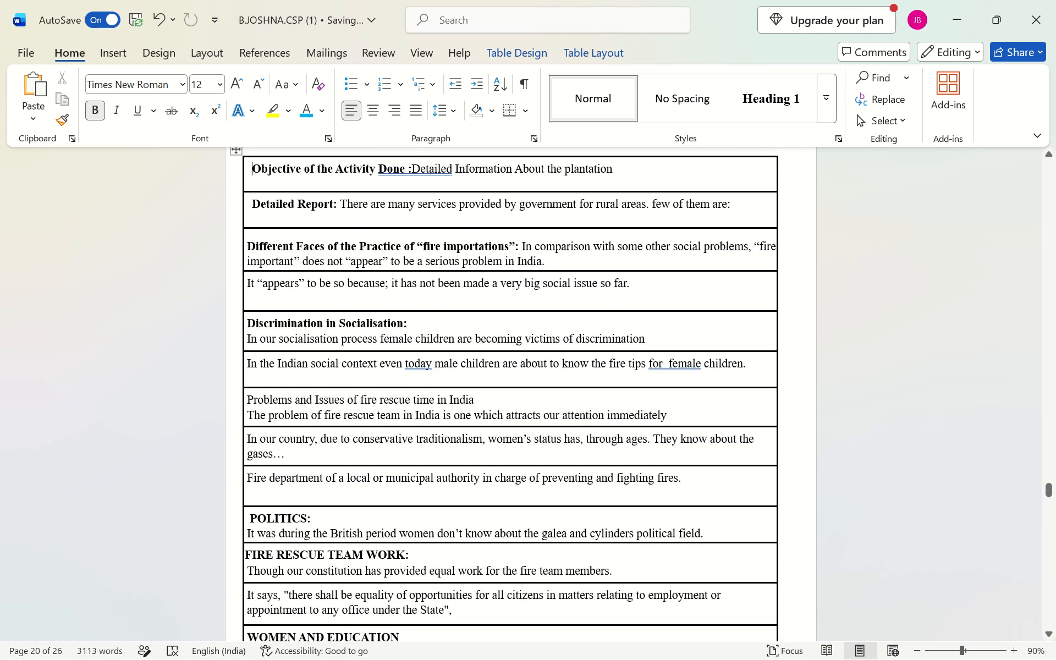
scroll(778, 342, down, 4)
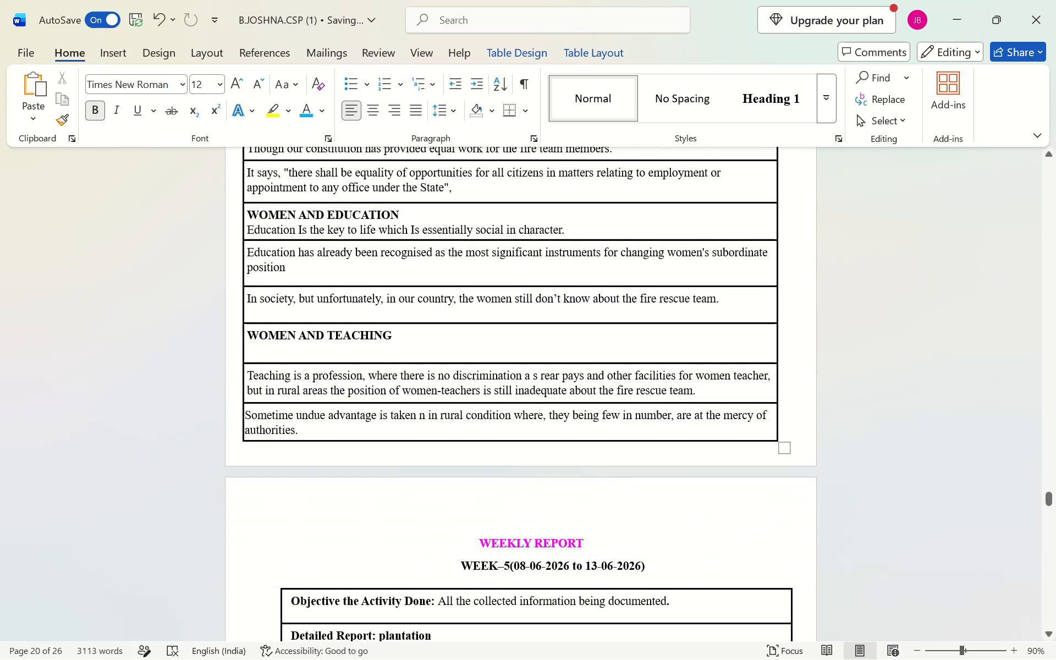
Widen the Week-4 table slightly by moving its right border outward.
scroll(778, 342, up, 3)
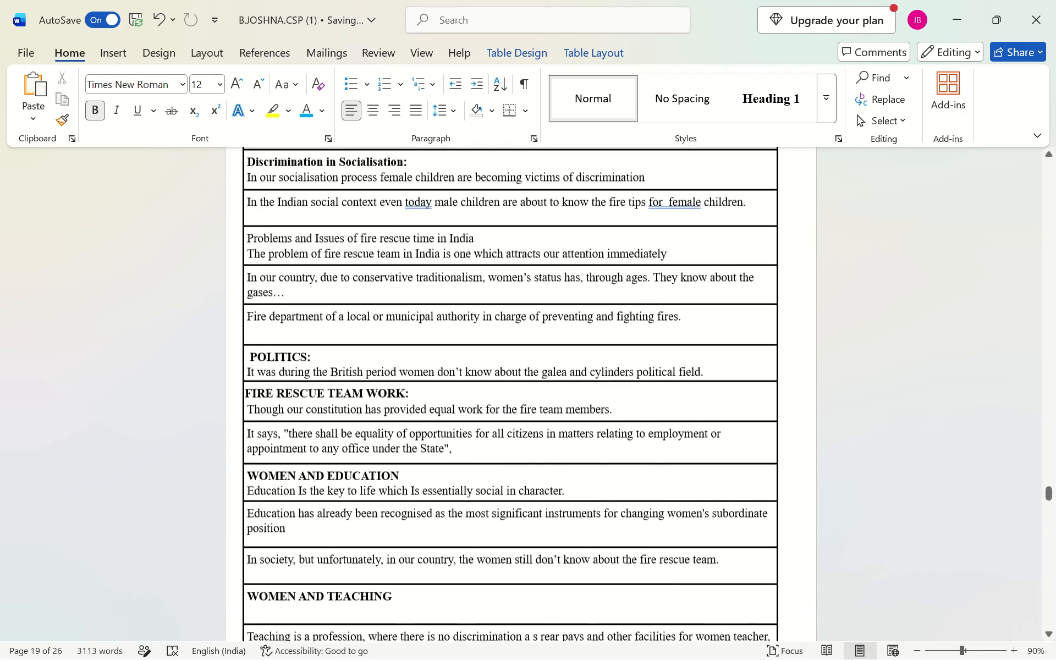
scroll(778, 342, up, 5)
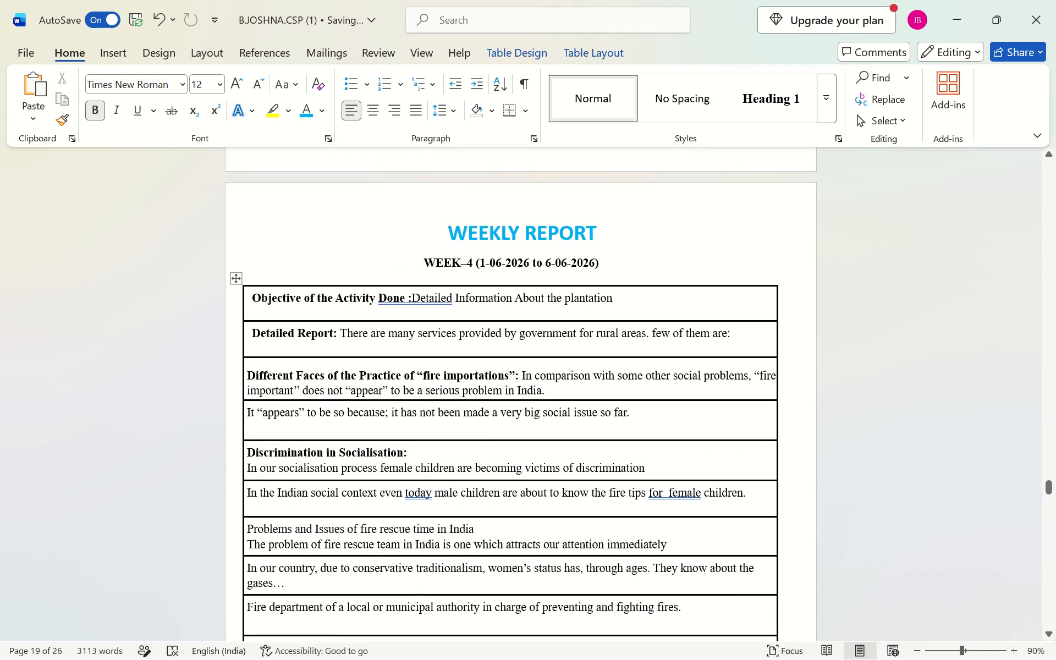
drag(762, 289, 859, 290)
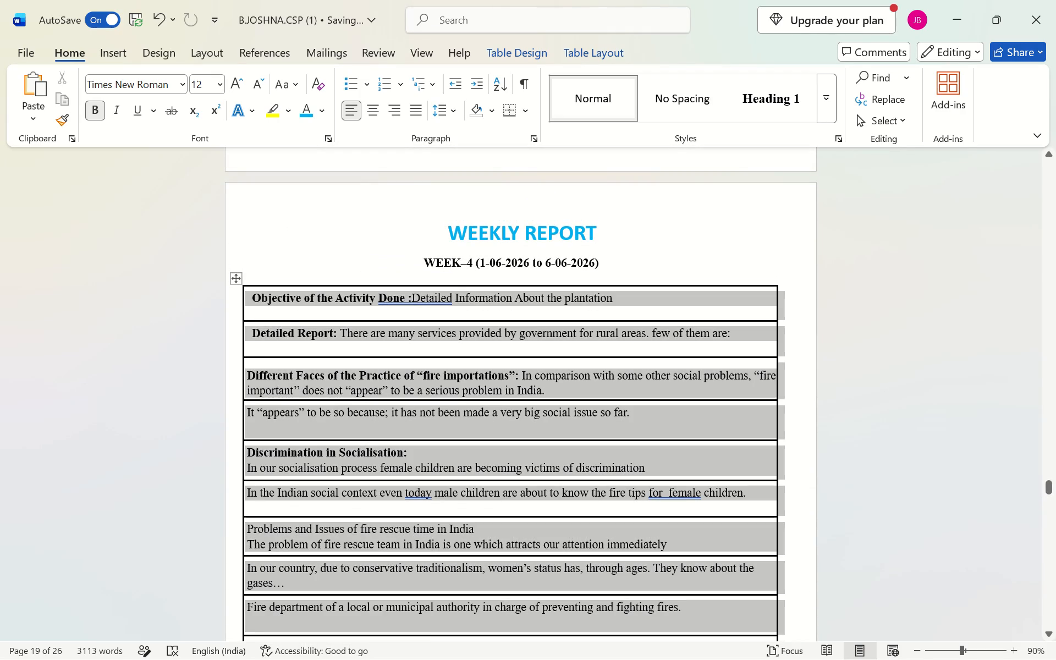
drag(859, 290, 852, 294)
click(794, 305)
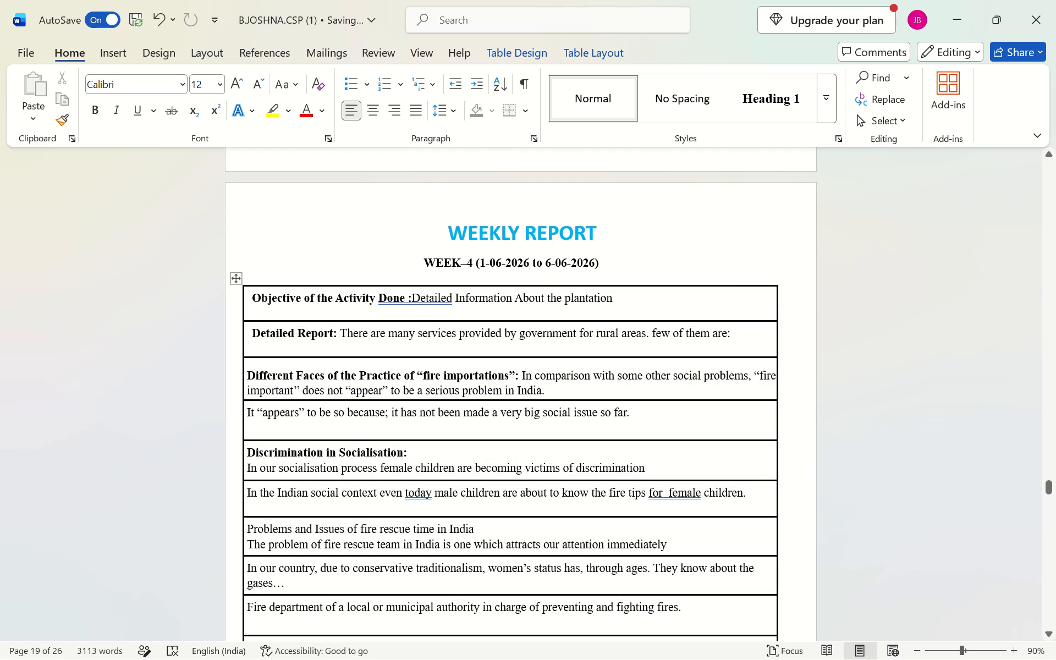
drag(777, 321, 787, 321)
drag(777, 300, 782, 299)
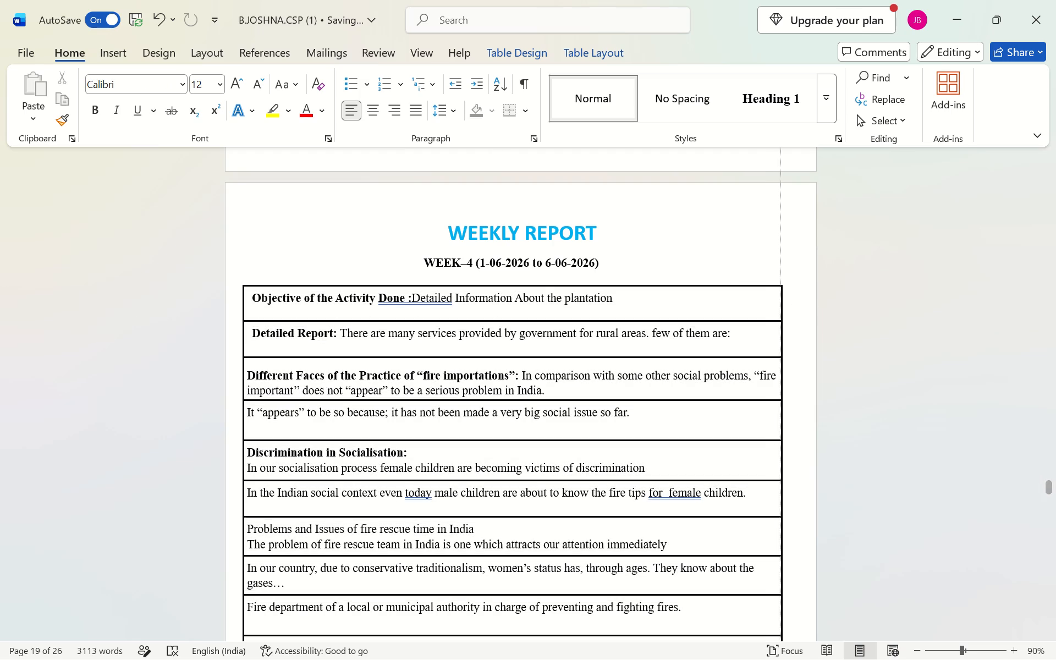
drag(782, 299, 789, 300)
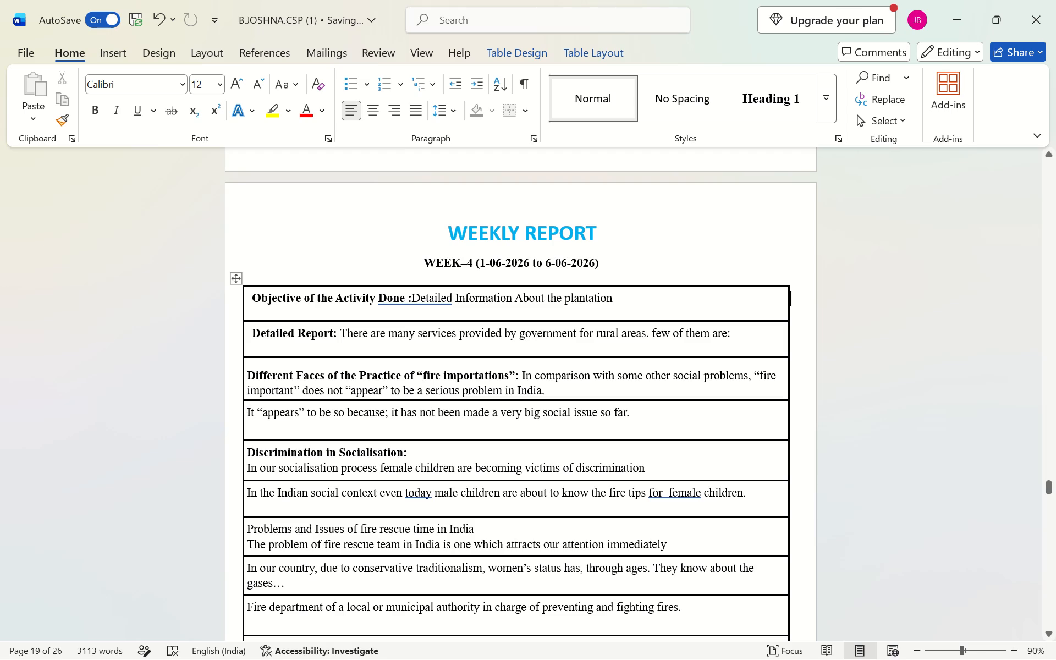
Move the Week-4 table's left border inward so the table sits more centrally under its heading.
drag(243, 382, 251, 380)
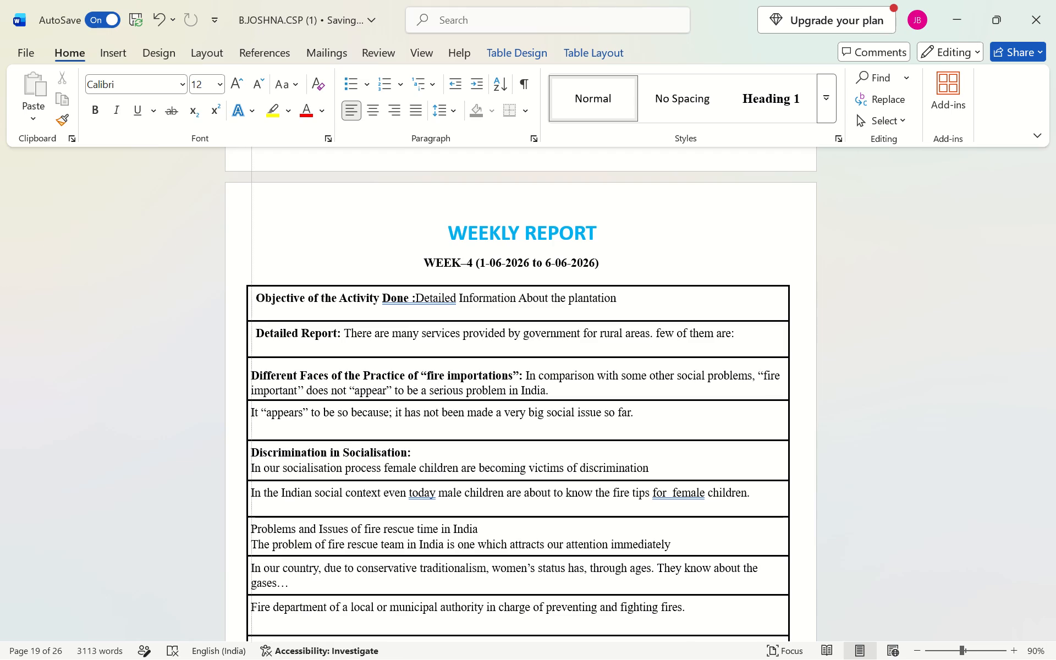
drag(251, 380, 252, 380)
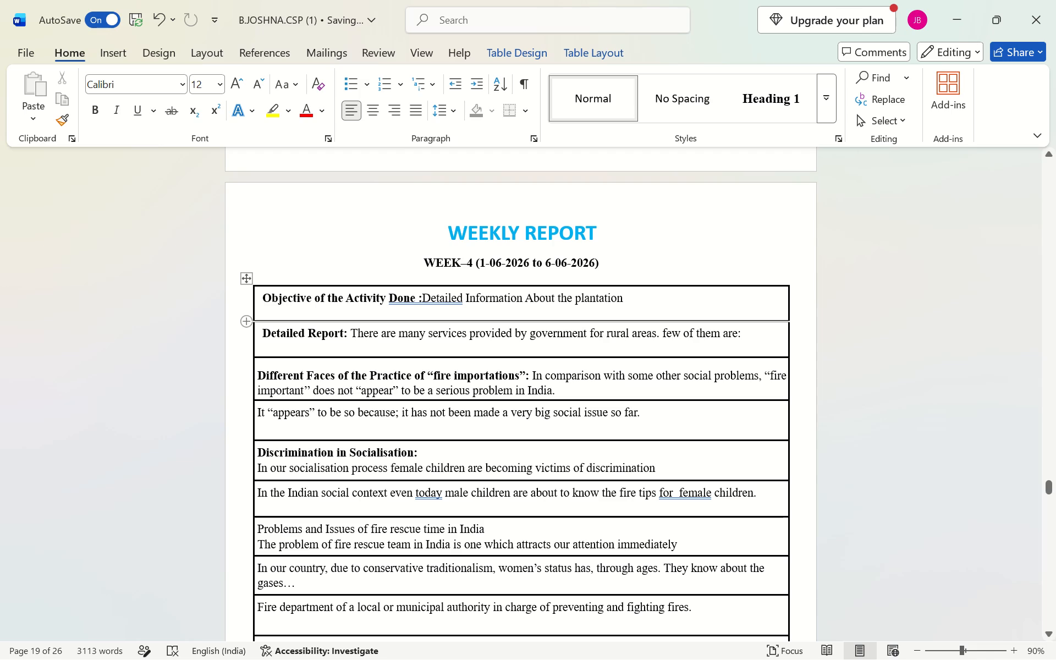
drag(253, 339, 262, 339)
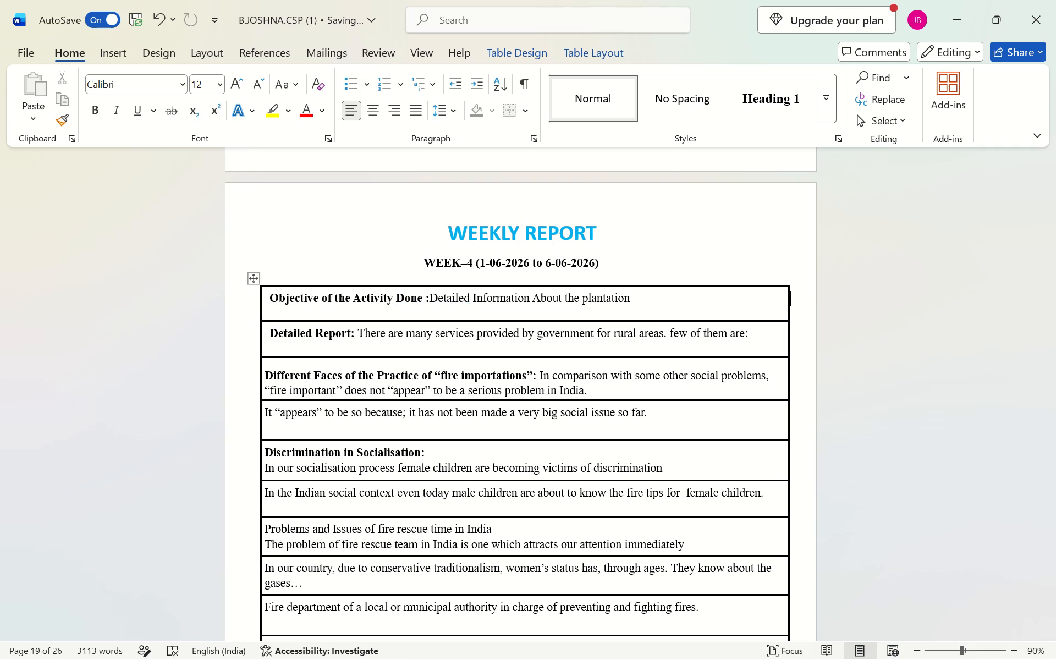
Check the end of the Week-4 table, the Week-5 report and the pages up to the CHAPTER 5 OUTCOMES DESCRIPTION heading.
scroll(416, 311, down, 3)
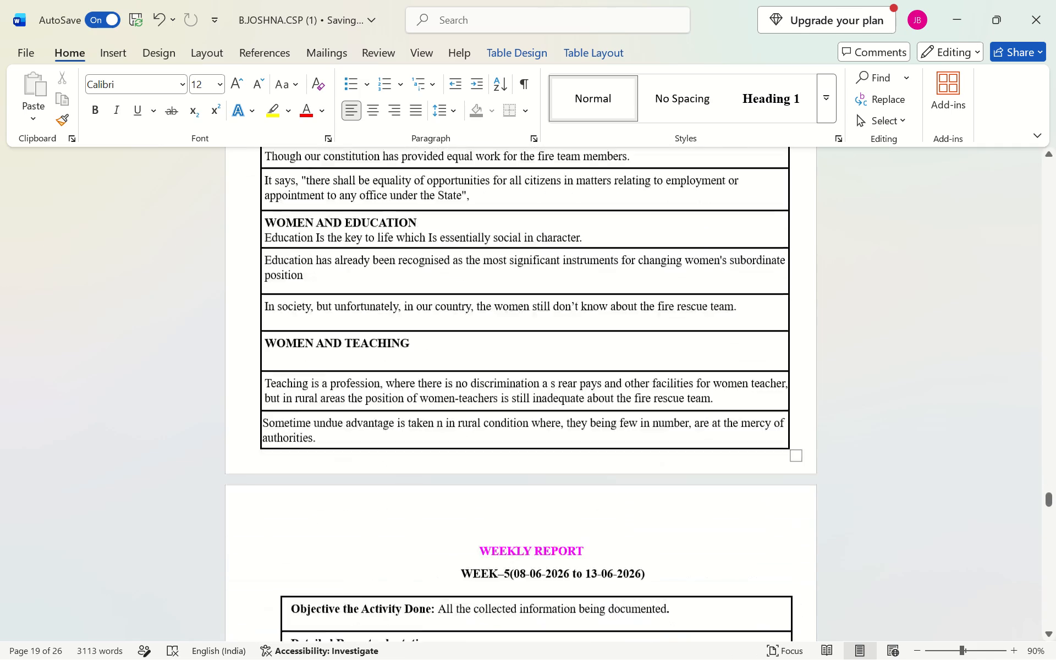
scroll(416, 311, down, 4)
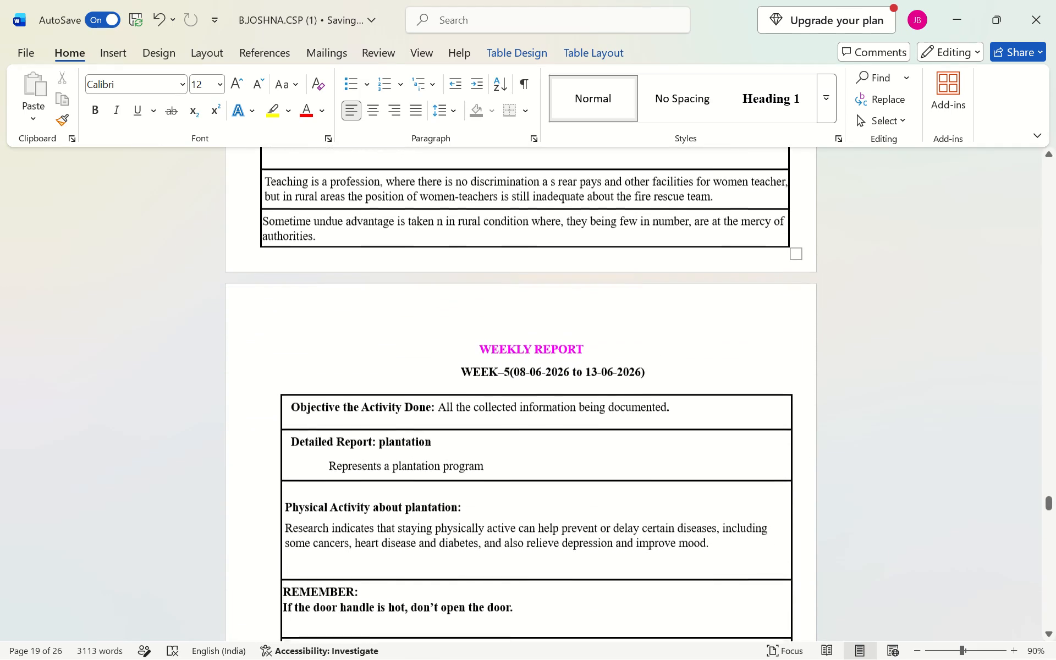
scroll(416, 311, down, 5)
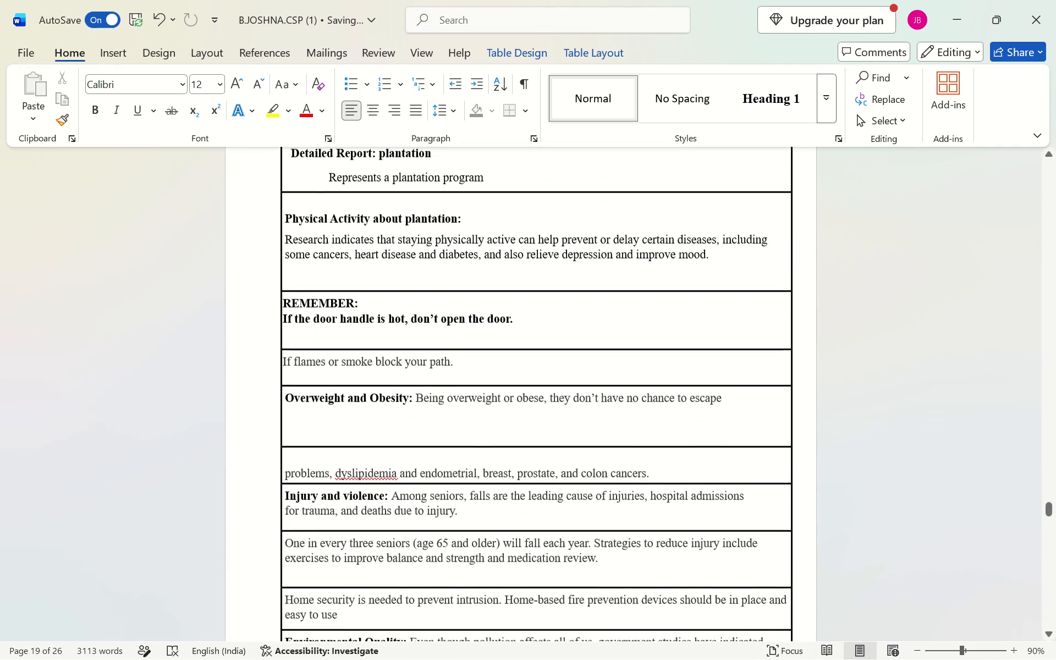
scroll(415, 294, down, 4)
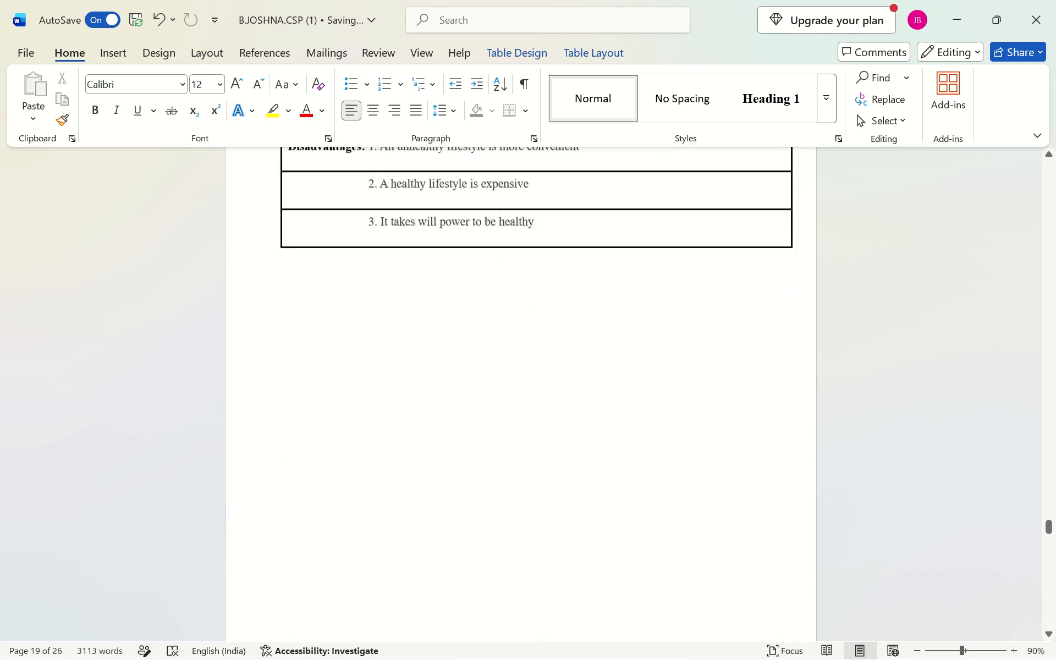
scroll(415, 294, down, 3)
scroll(415, 294, up, 1)
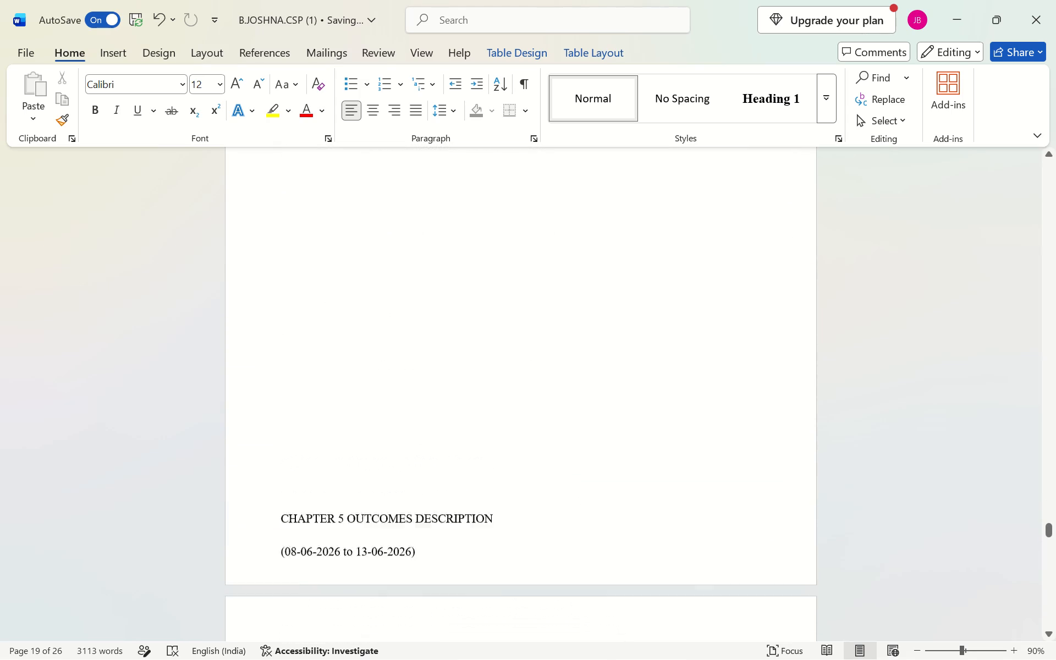
scroll(415, 294, up, 2)
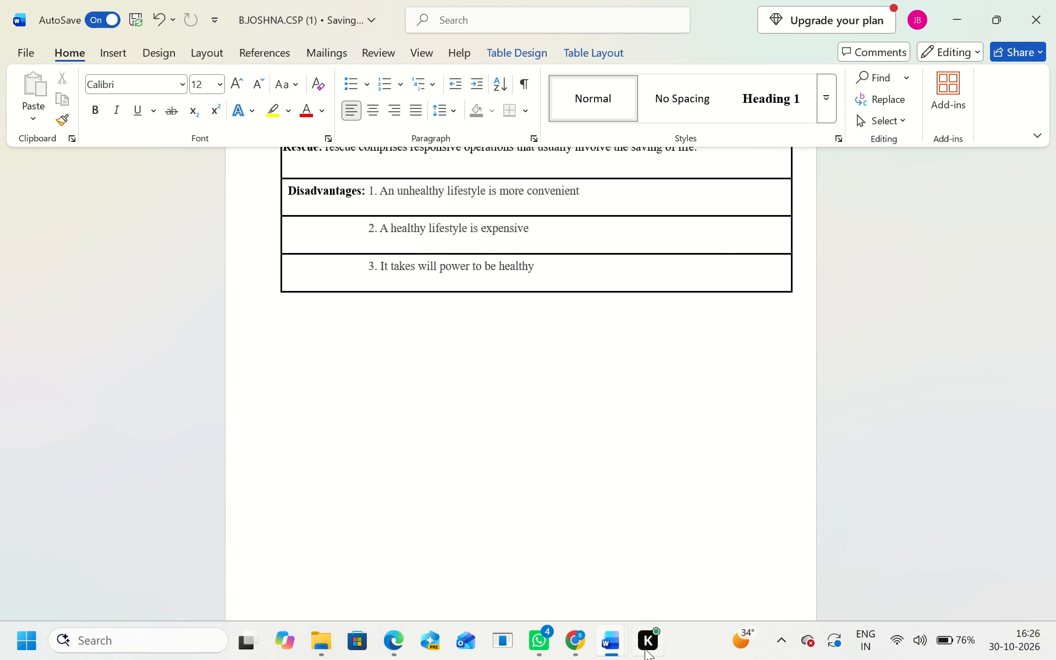
Switch to the source document and copy the whole table under ACTIVITY LOG FOR THE FIFTH WEEK.
click(739, 590)
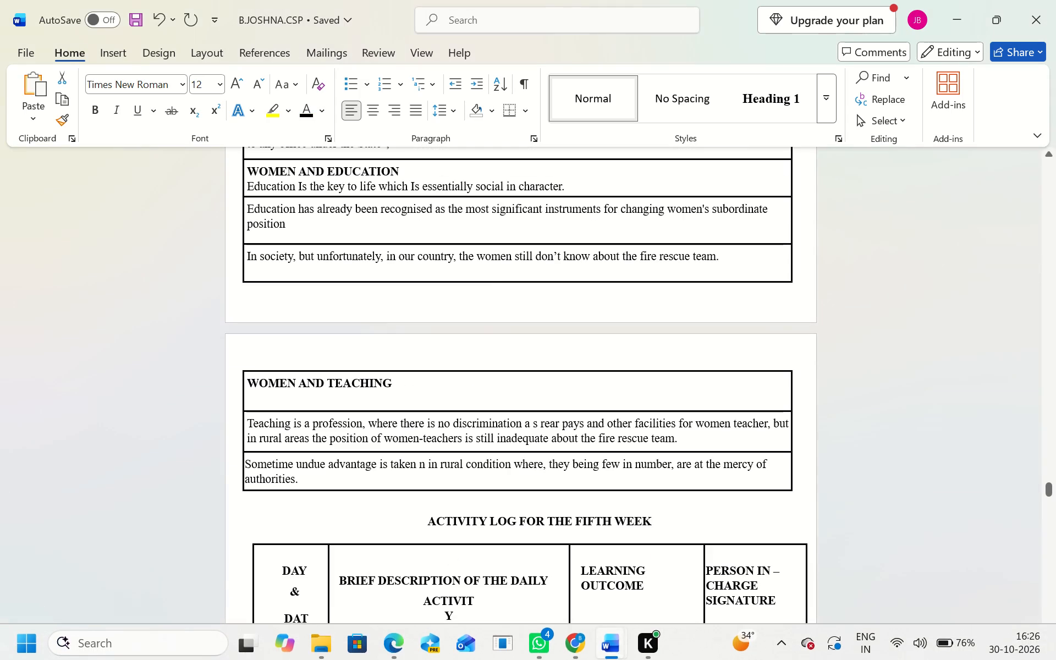
scroll(582, 492, down, 2)
click(582, 492)
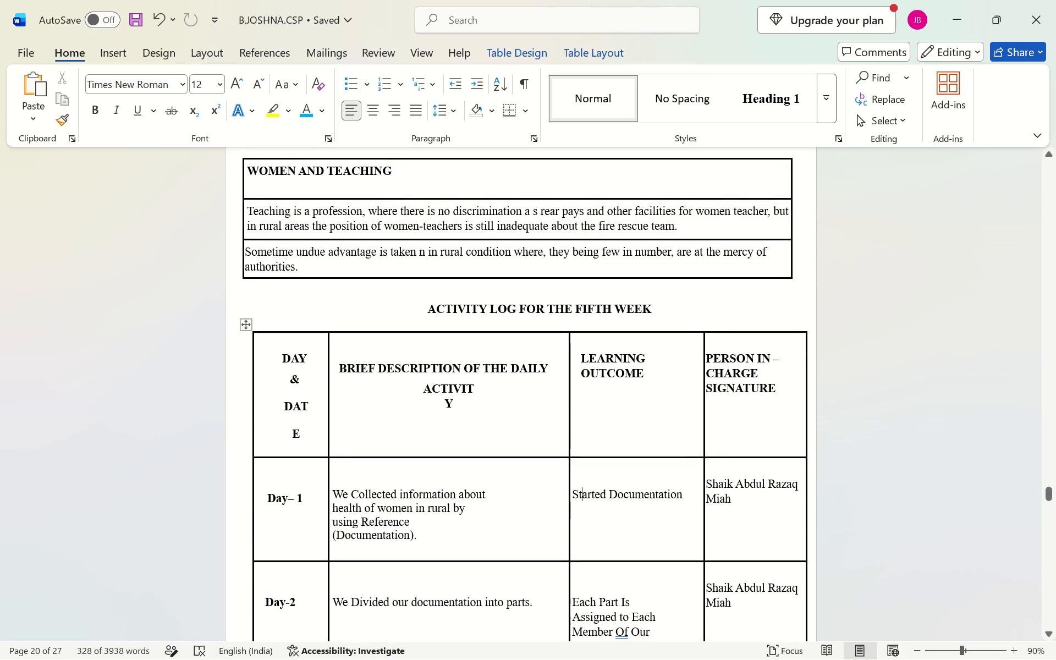
click(247, 331)
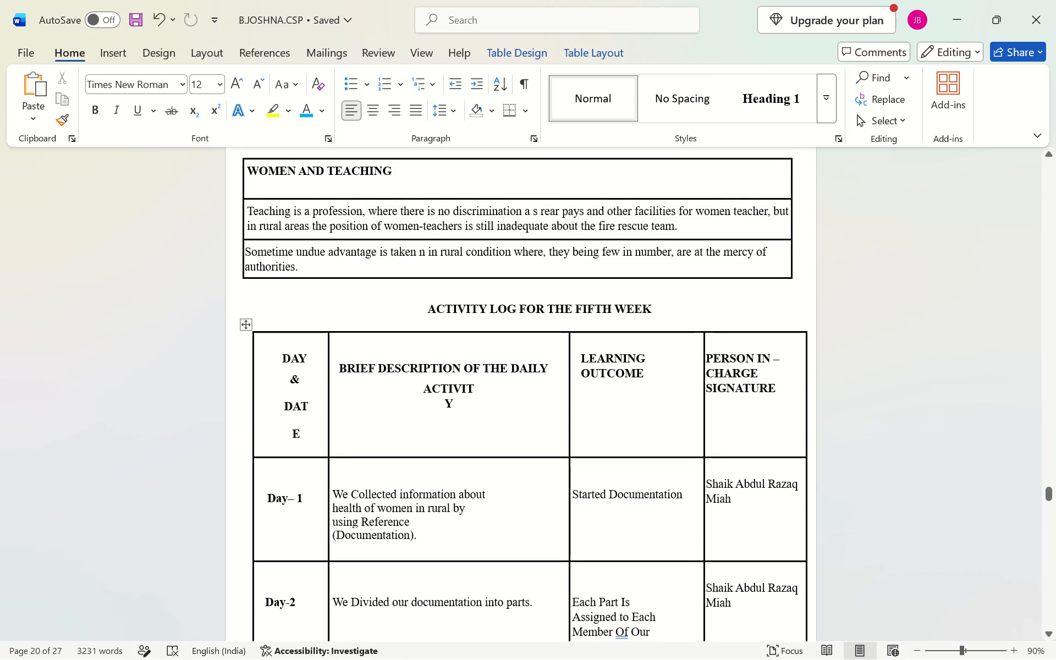
click(246, 325)
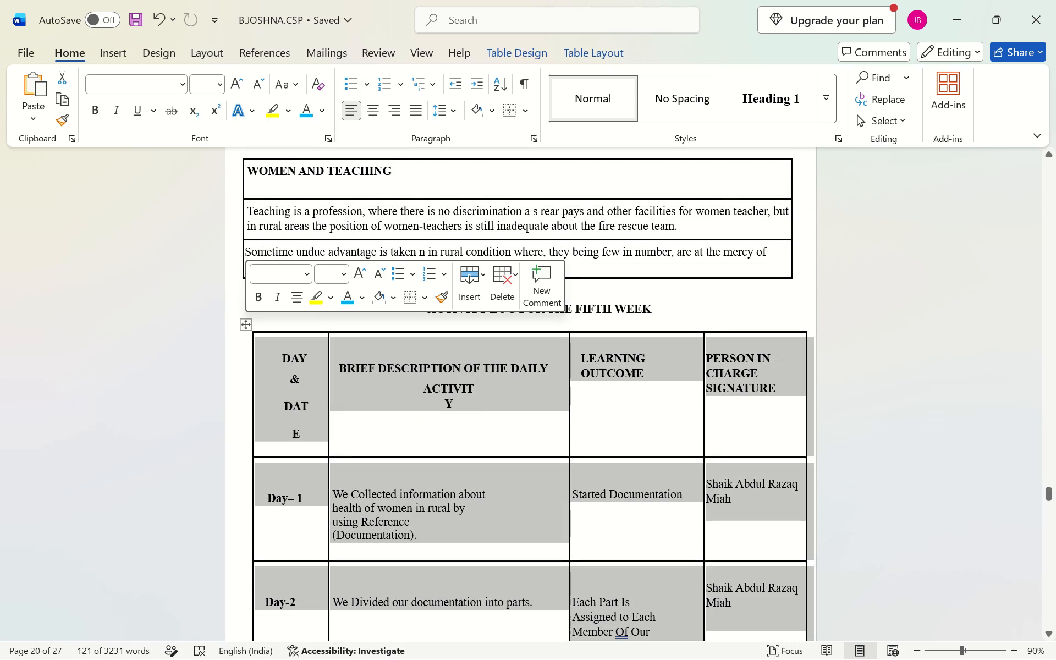
key(ctrl+c)
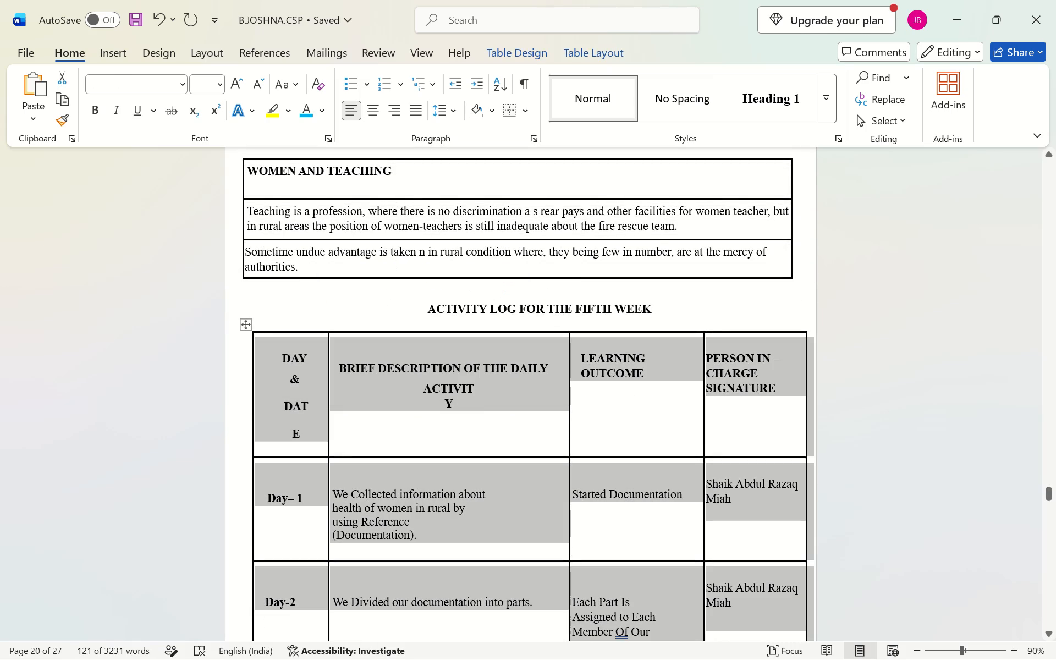
click(246, 325)
click(329, 347)
click(245, 324)
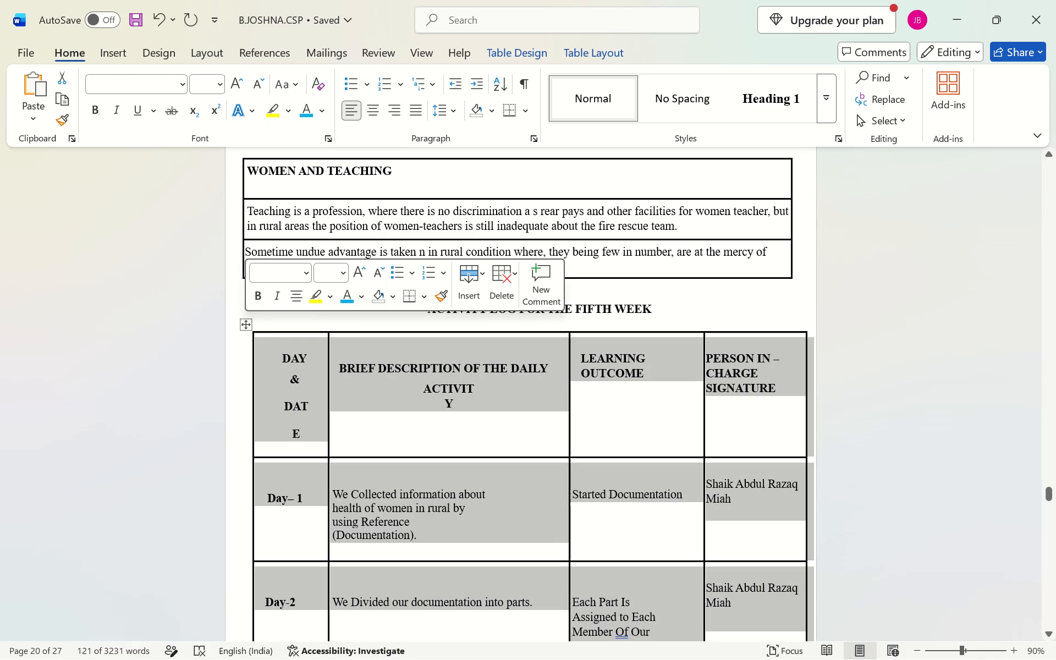
key(ctrl+c)
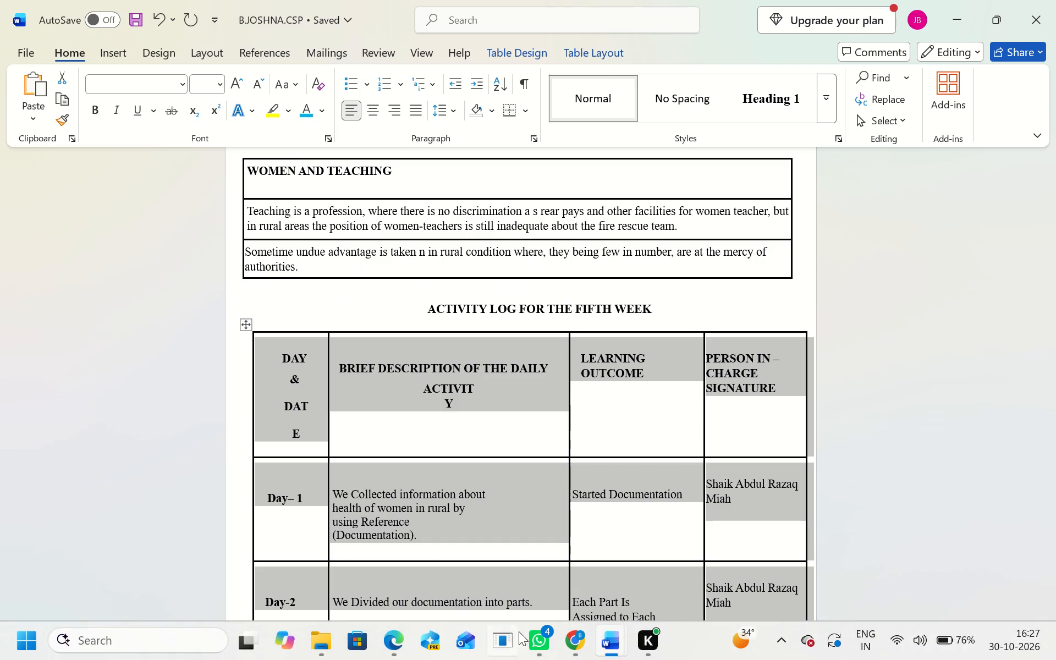
Return to the project document and paste the fifth-week activity log below the table ending with "It takes will power to be healthy".
click(602, 574)
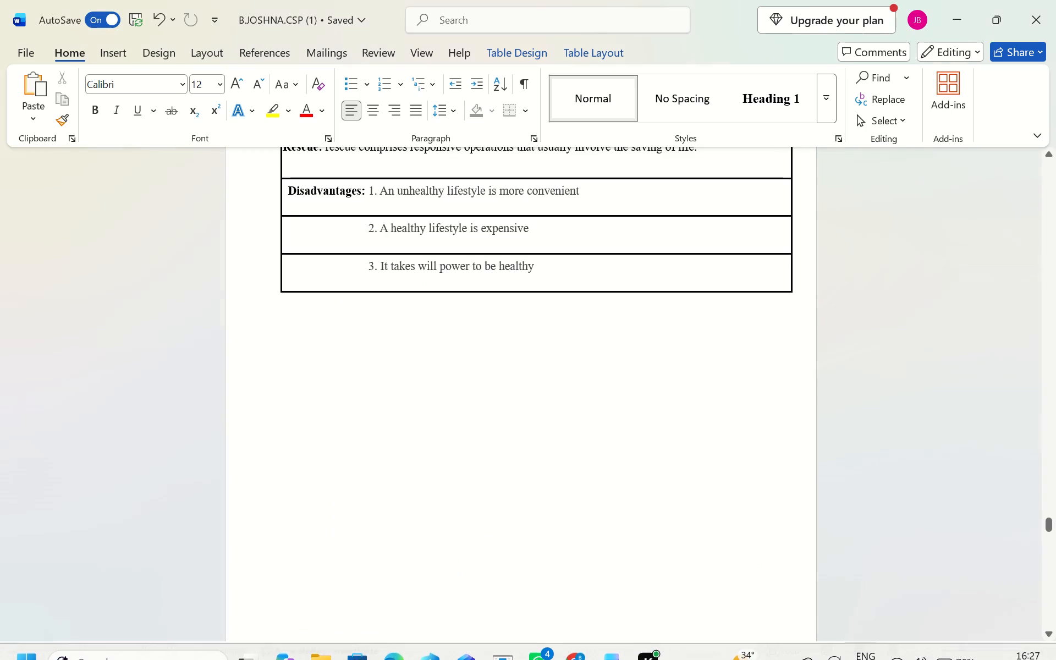
click(304, 334)
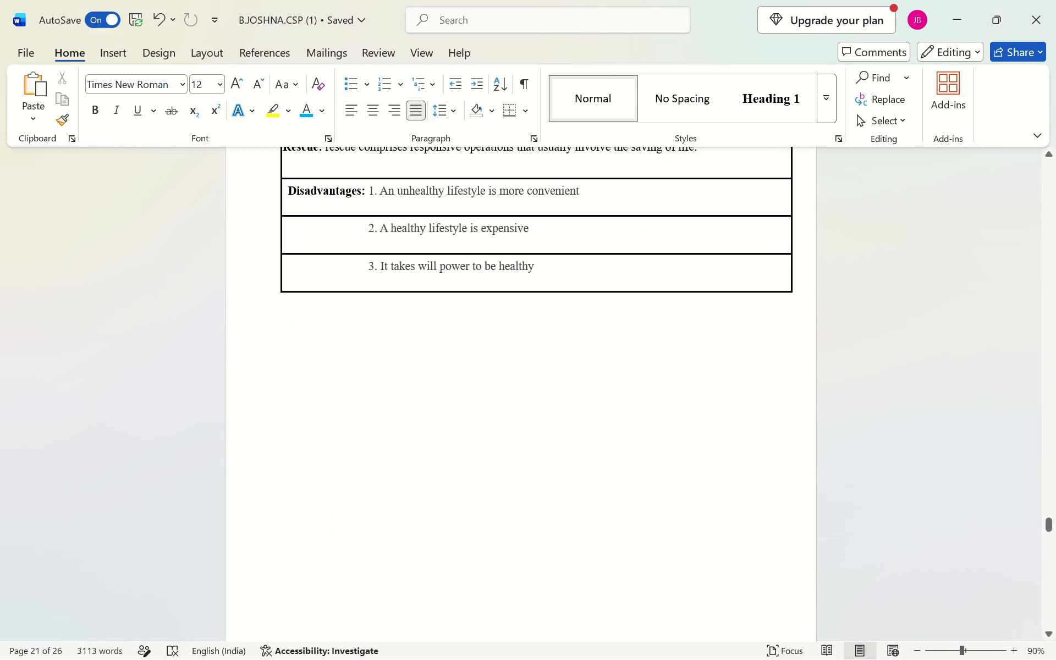
key(ctrl+v)
Insert blank lines between the Disadvantages rows and the pasted activity log so the log starts on a new page.
scroll(304, 334, up, 1)
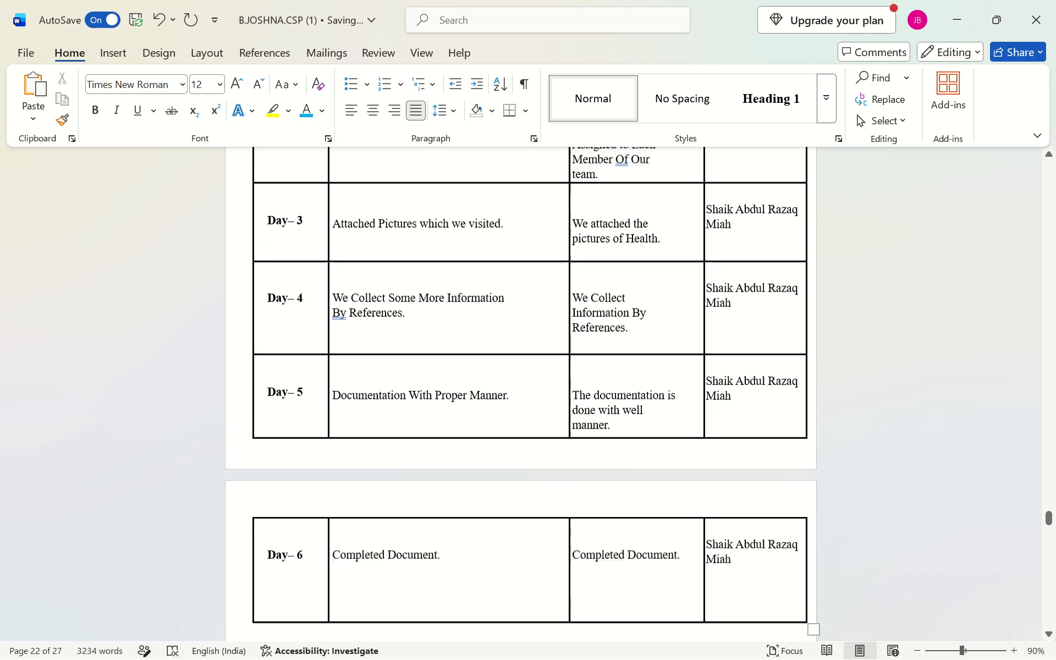
scroll(304, 334, up, 3)
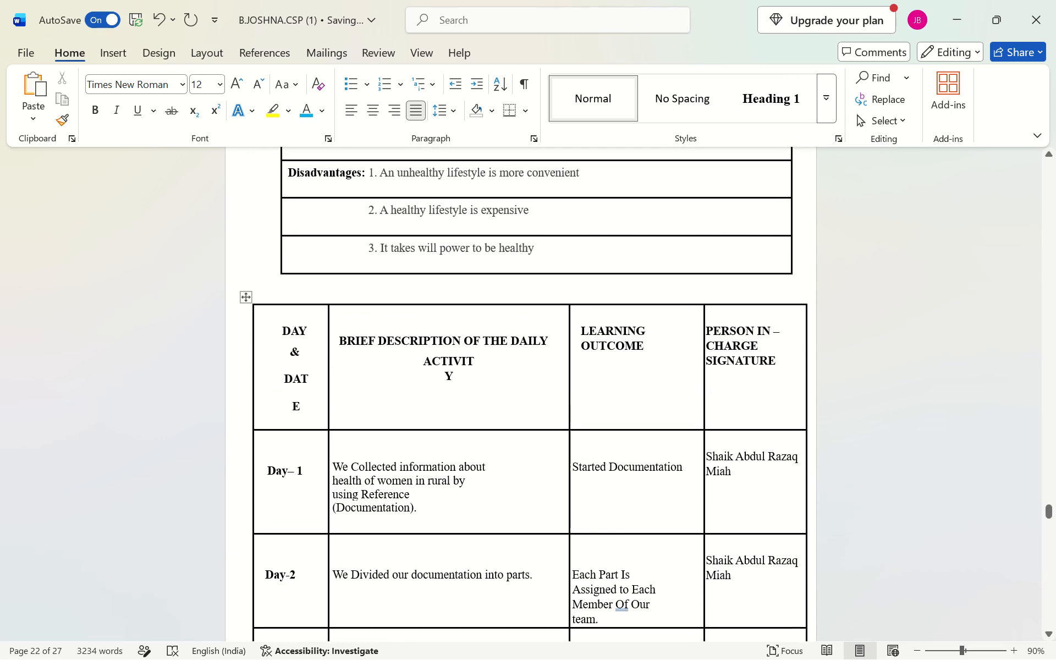
click(262, 300)
key(Return)
key(Return)
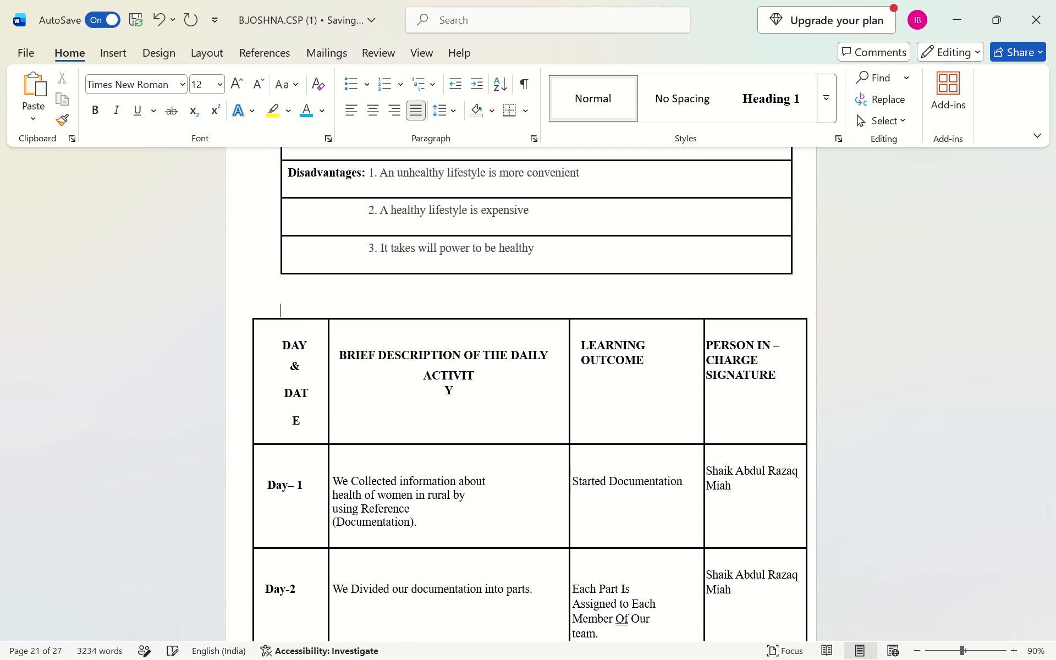
key(Return)
key(Return)
key(Return)
key(Return)
key(Return)
key(Return)
key(Return)
key(Return)
key(Return)
key(Return)
key(Return)
key(Return)
key(Return)
key(Return)
key(Return)
key(Return)
key(Return)
key(Return)
key(Return)
key(Return)
key(Return)
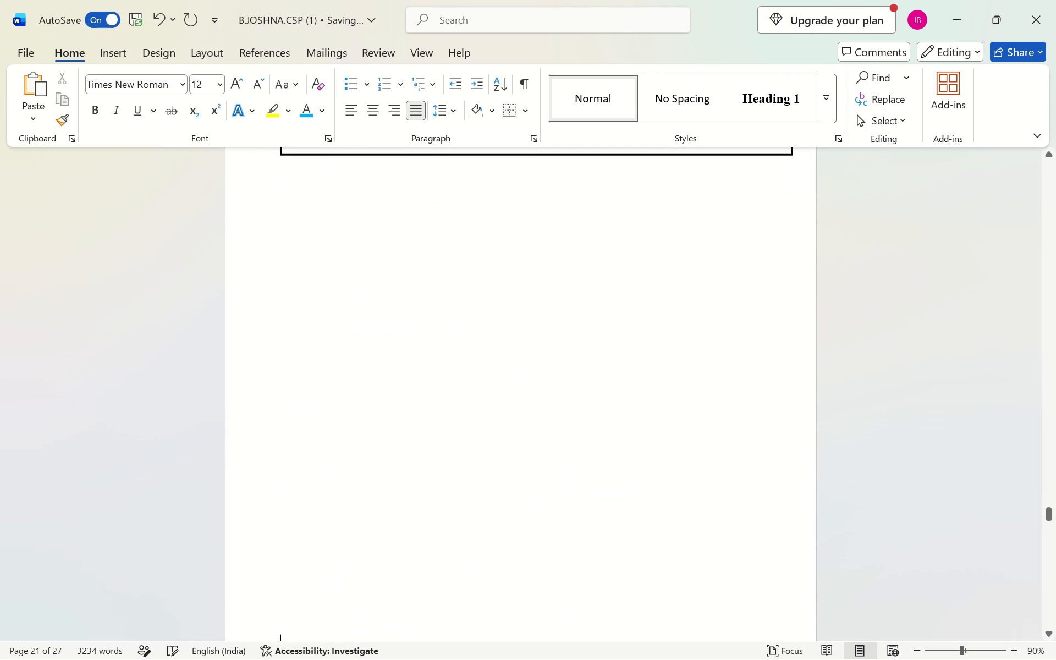
Remove the surplus blank lines above CHAPTER 5 OUTCOMES DESCRIPTION, keeping the heading at the top of the page after the activity log.
scroll(262, 300, down, 8)
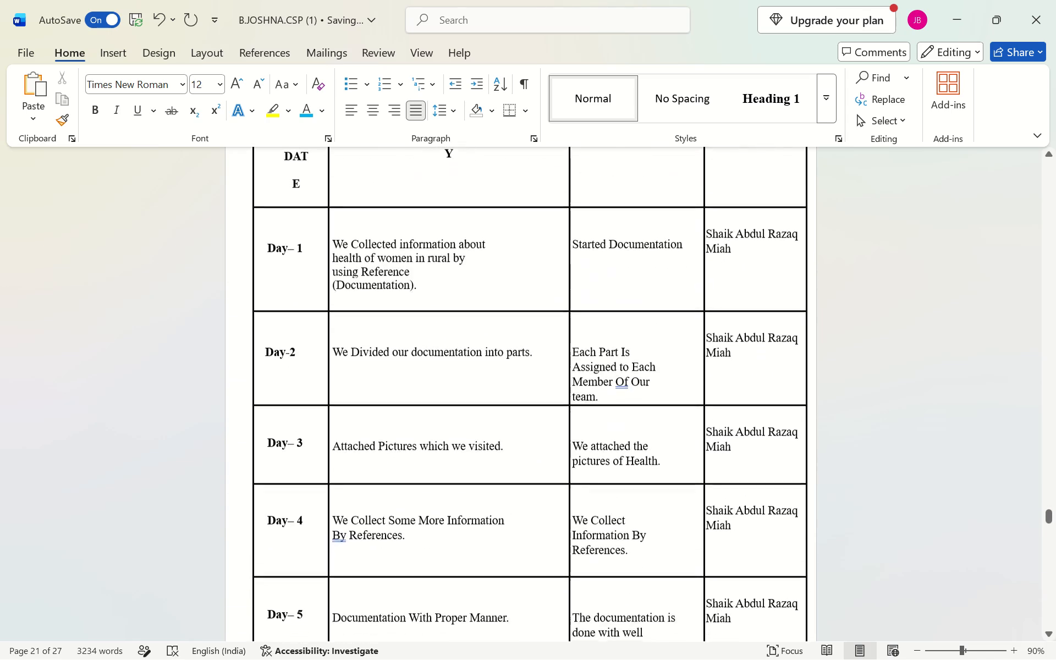
scroll(262, 300, down, 5)
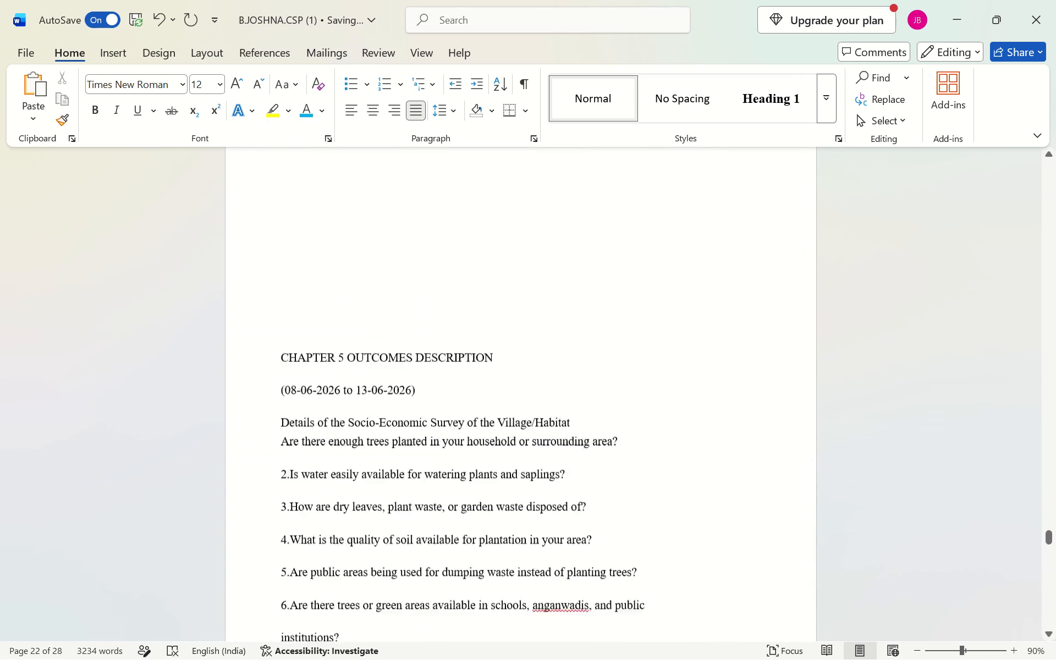
scroll(262, 300, down, 1)
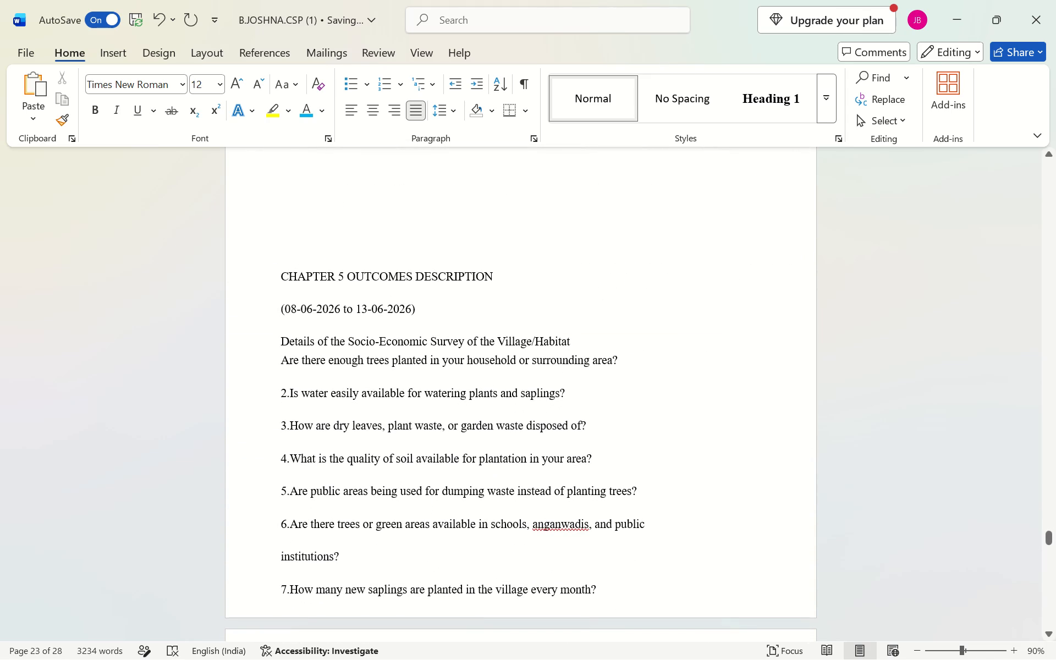
click(278, 273)
key(BackSpace)
key(BackSpace)
key(BackSpace)
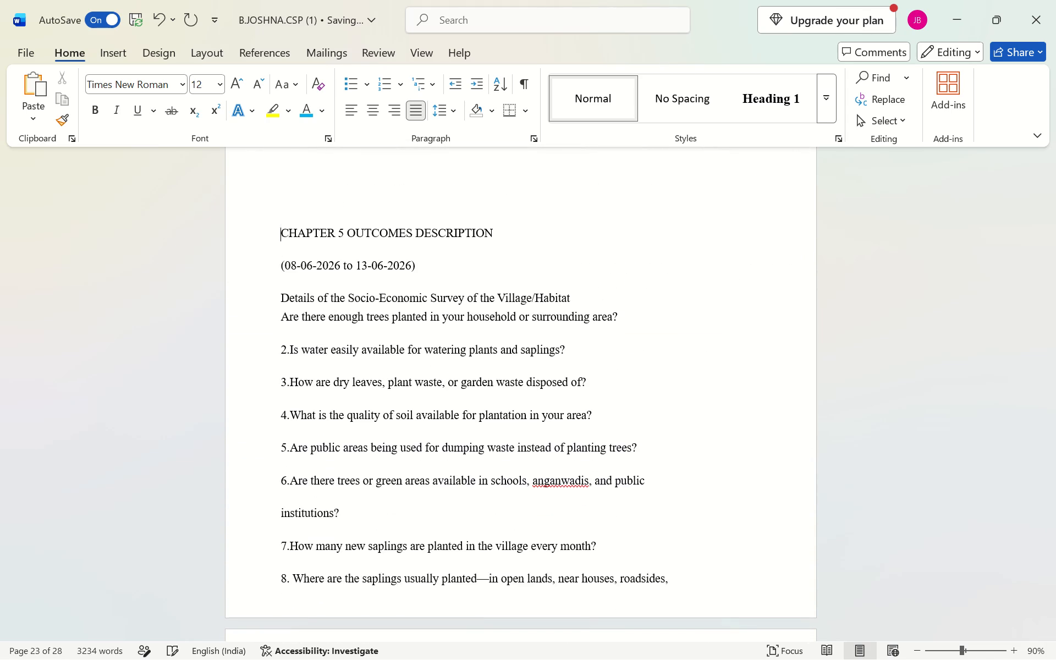
key(BackSpace)
key(BackSpace)
key(BackSpace)
key(BackSpace)
key(BackSpace)
scroll(278, 273, up, 1)
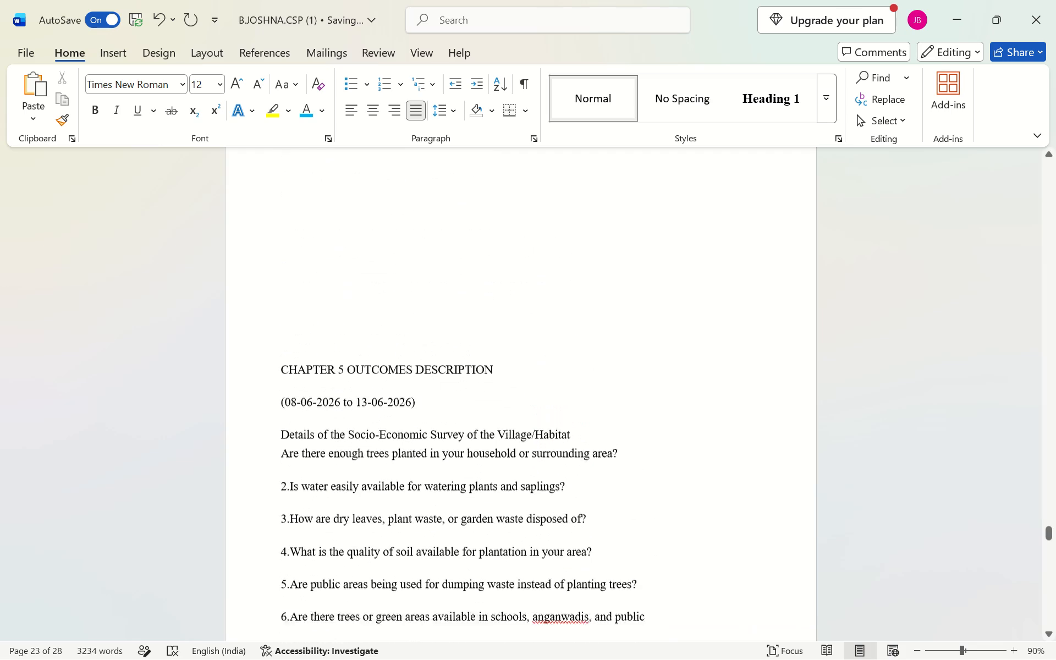
scroll(278, 273, up, 1)
key(BackSpace)
key(BackSpace)
key(BackSpace)
key(BackSpace)
key(BackSpace)
key(BackSpace)
key(BackSpace)
key(BackSpace)
key(BackSpace)
key(BackSpace)
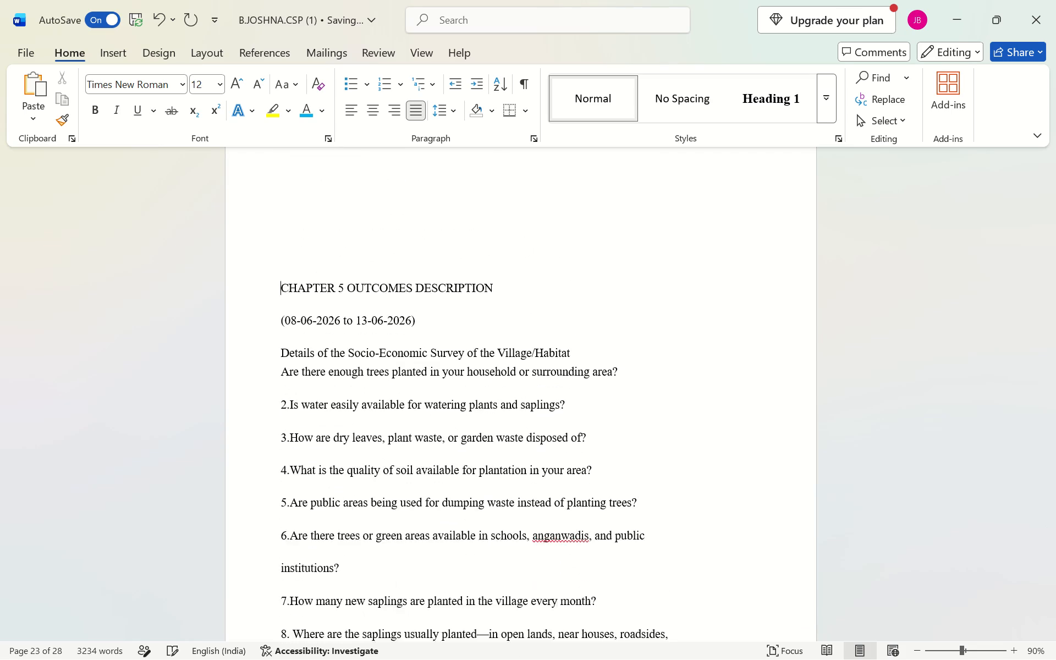
key(BackSpace)
key(BackSpace)
key(BackSpace)
key(BackSpace)
key(BackSpace)
scroll(278, 273, up, 1)
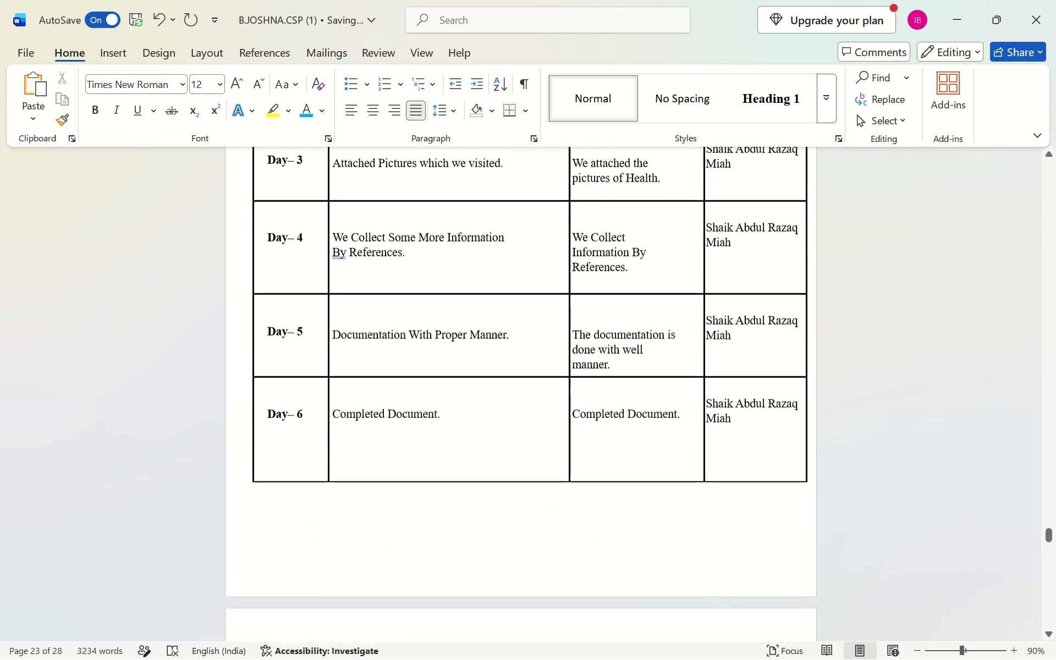
key(BackSpace)
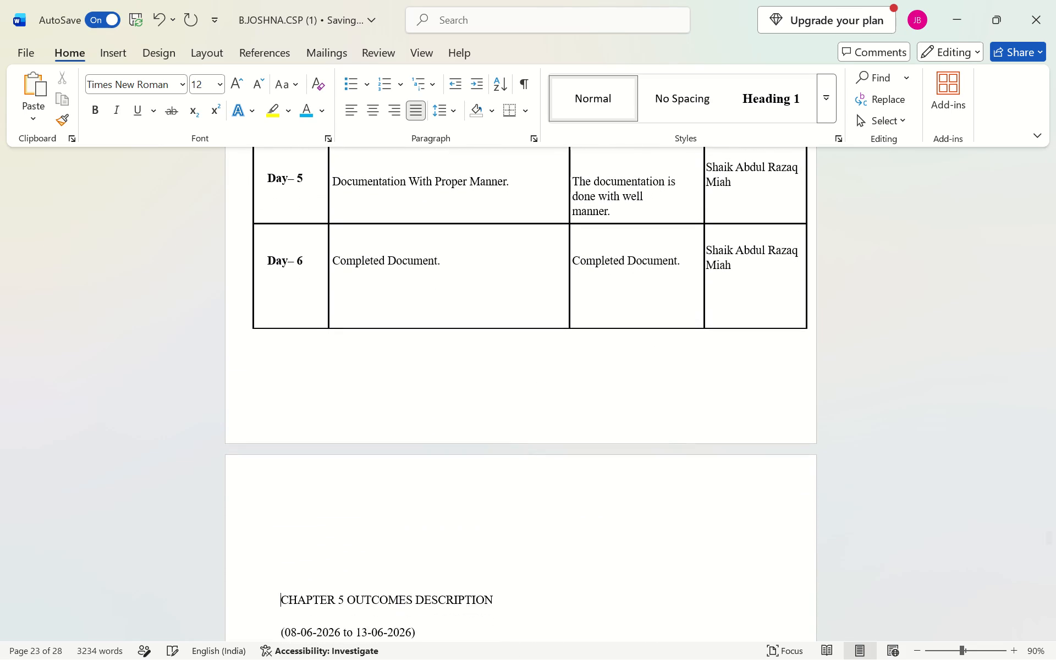
key(BackSpace)
key(BackSpace)
key(BackSpace)
key(BackSpace)
key(BackSpace)
key(BackSpace)
key(BackSpace)
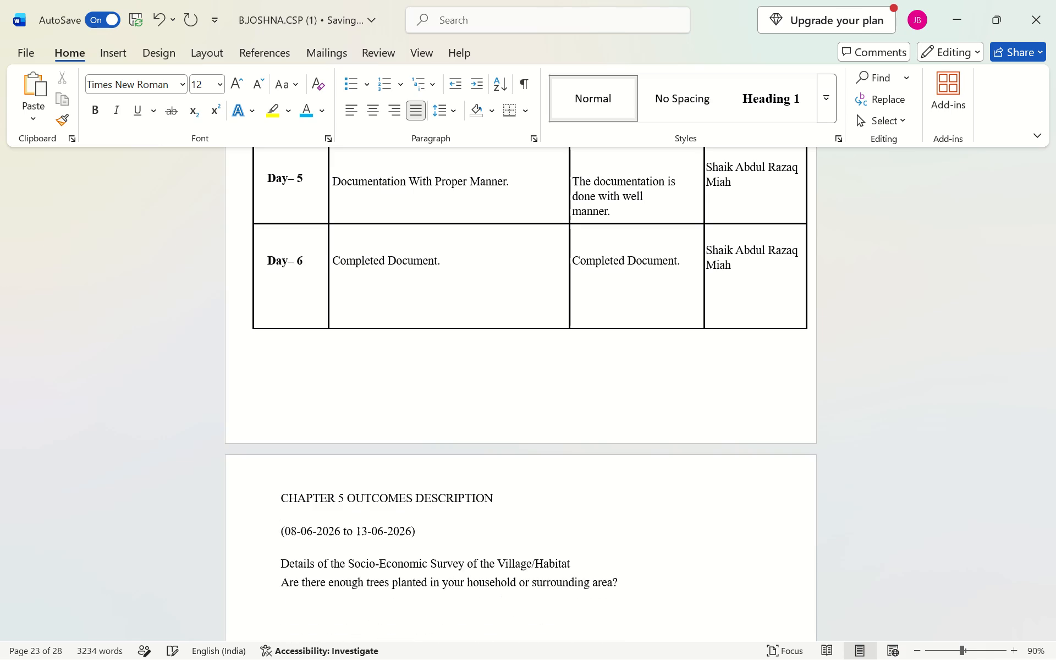
key(BackSpace)
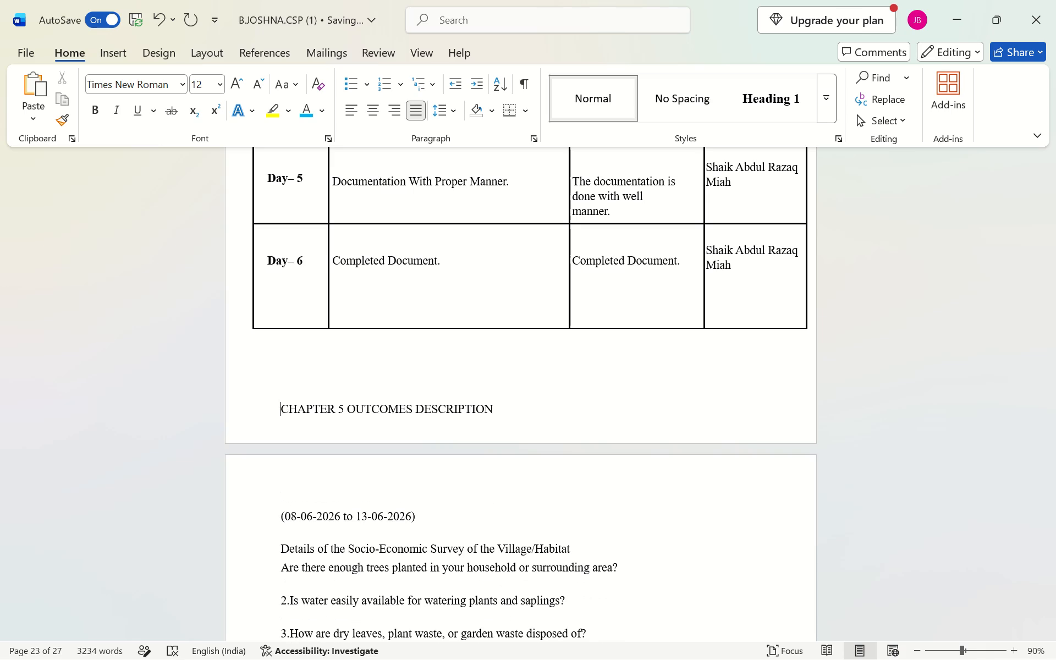
key(Return)
Insert the picture WhatsApp Image 2026-10-29 at 5.50.08 PM from Downloads below the table ending with "It takes will power to be healthy".
scroll(278, 273, up, 2)
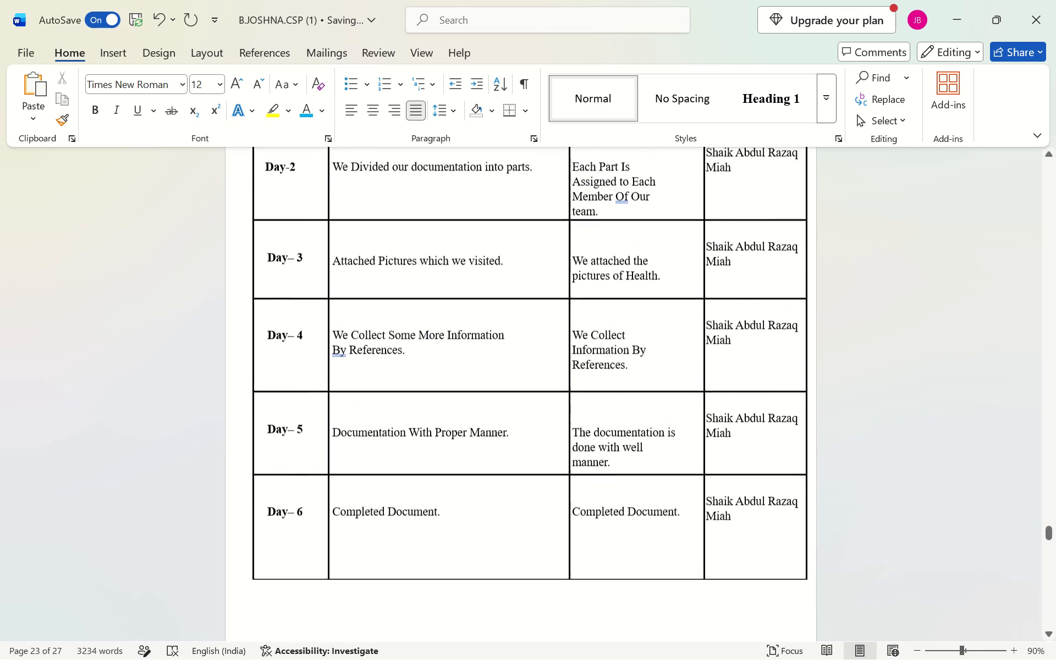
scroll(278, 273, up, 3)
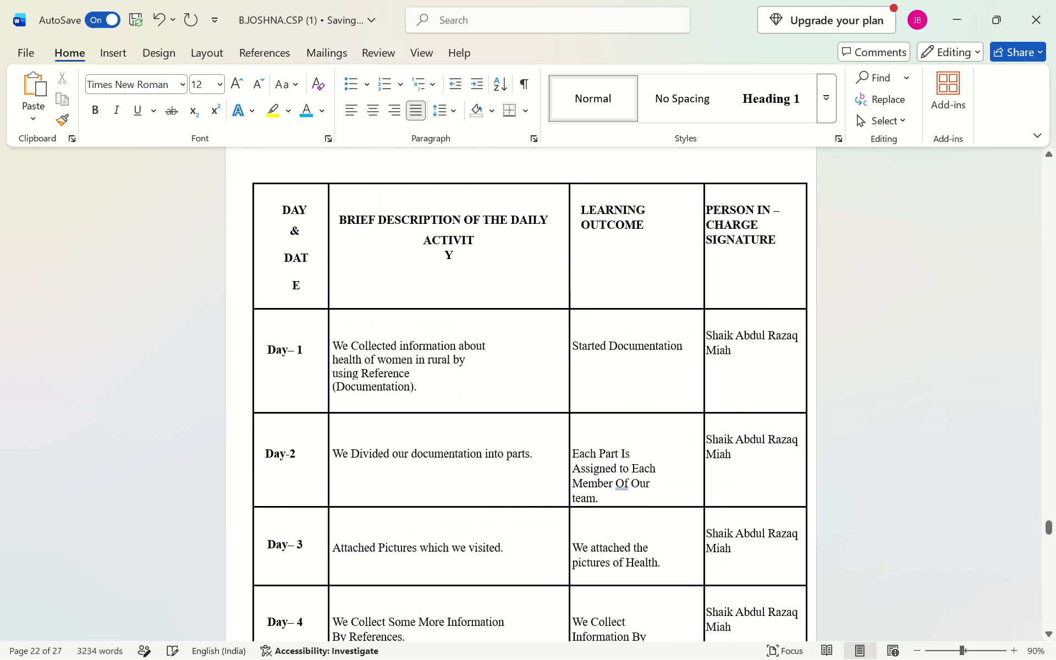
scroll(278, 273, up, 1)
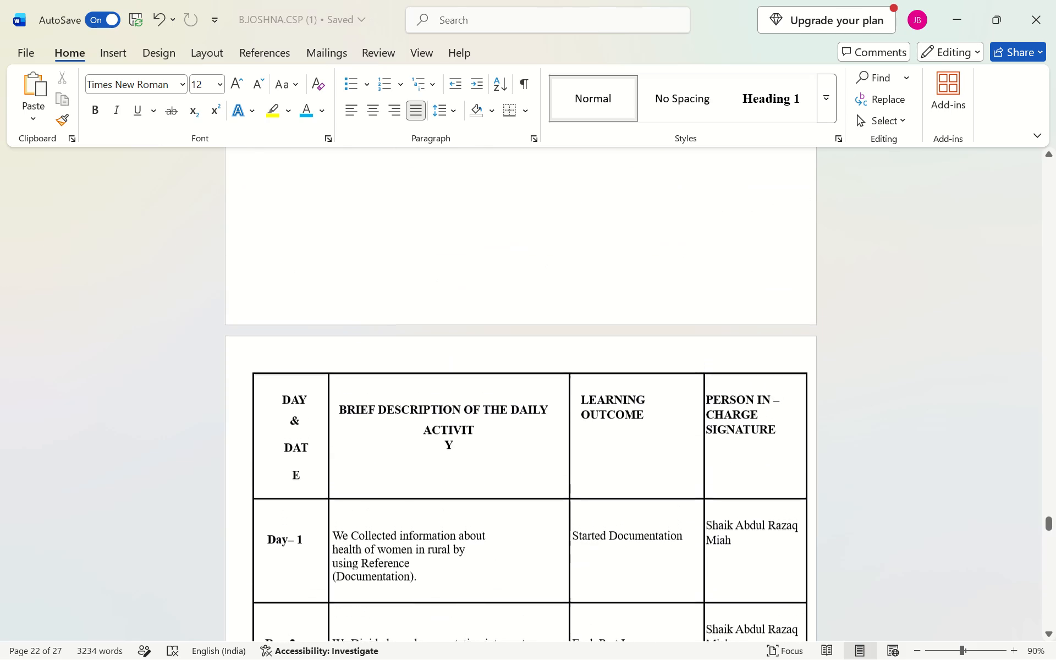
scroll(456, 360, up, 2)
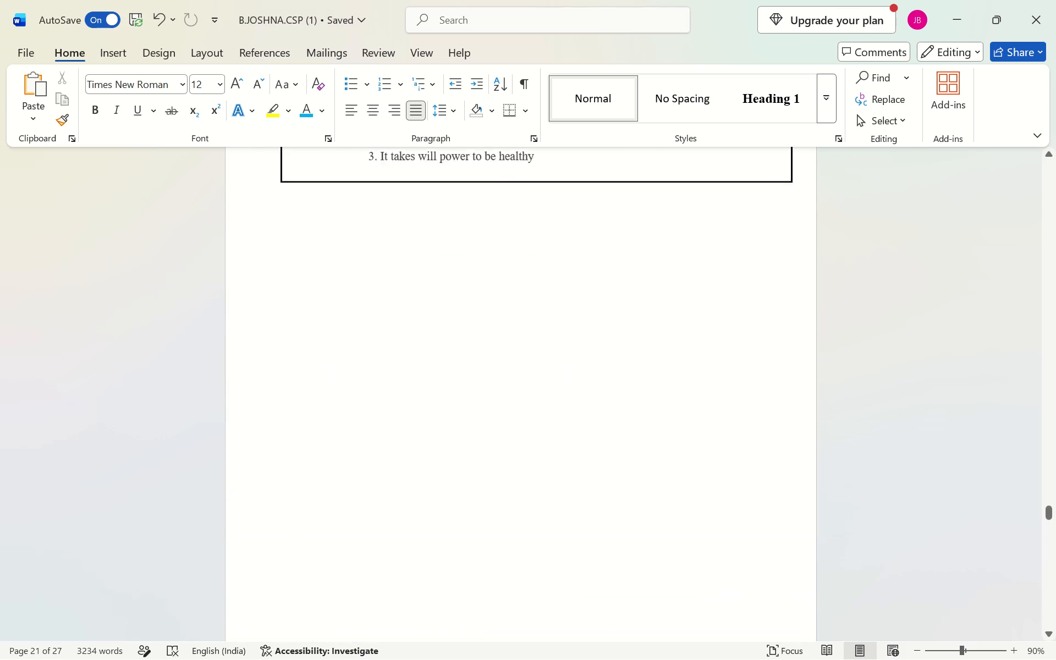
scroll(456, 360, up, 4)
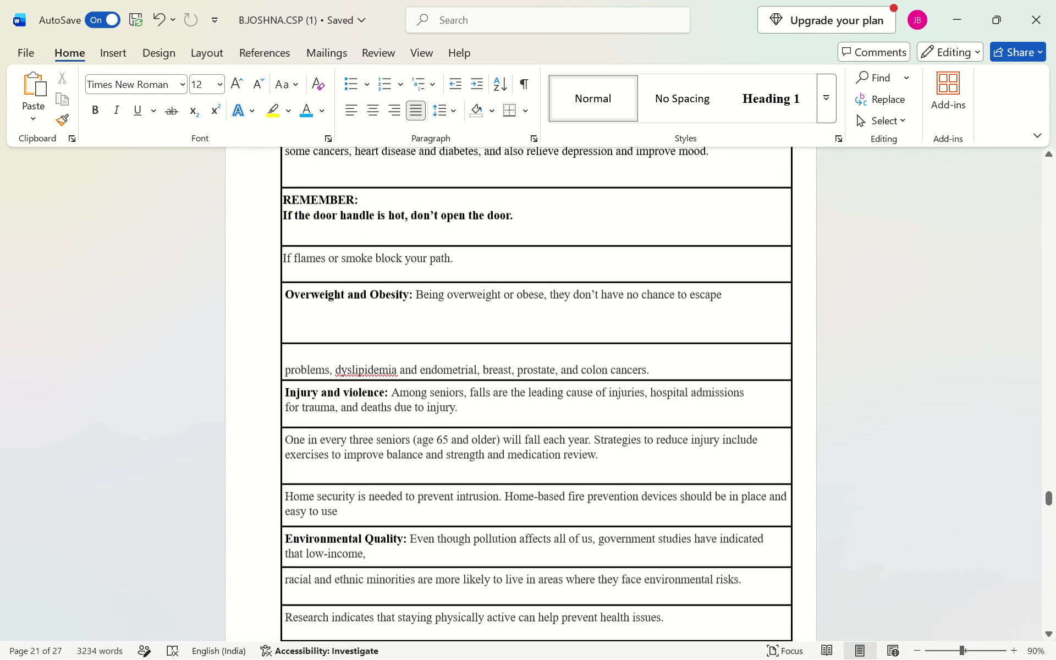
scroll(456, 360, up, 3)
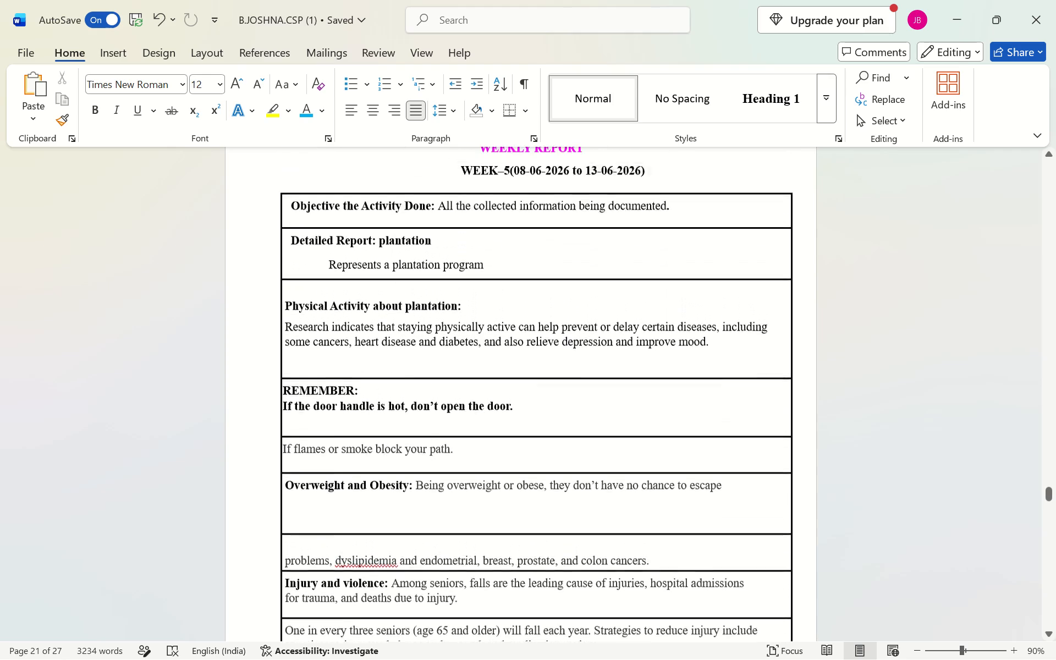
scroll(456, 360, up, 1)
scroll(456, 360, down, 3)
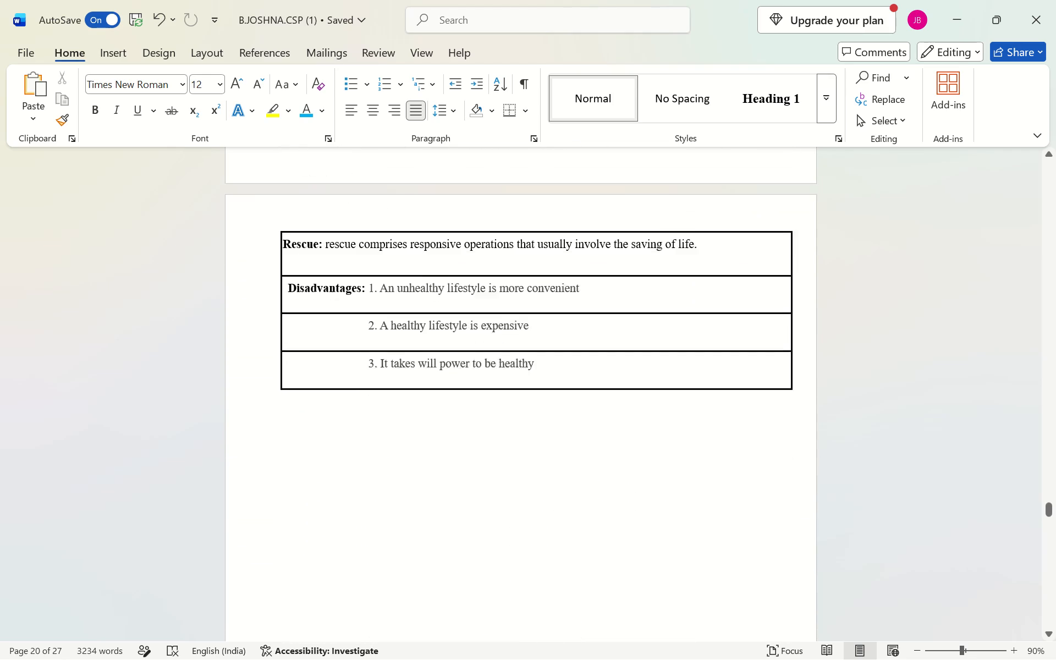
scroll(456, 360, down, 3)
click(296, 294)
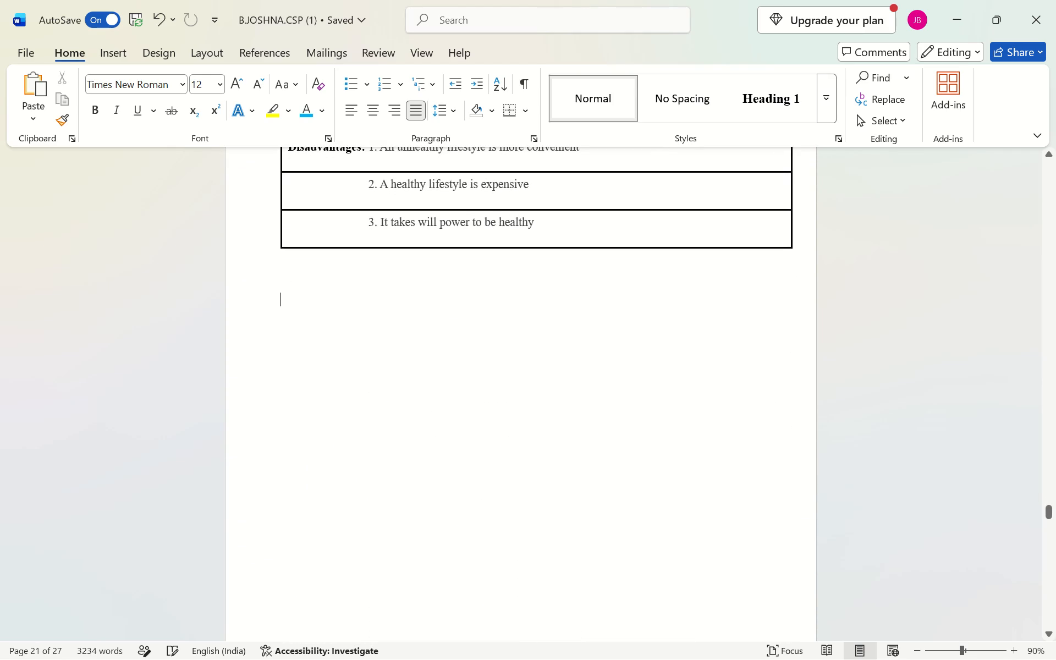
click(122, 57)
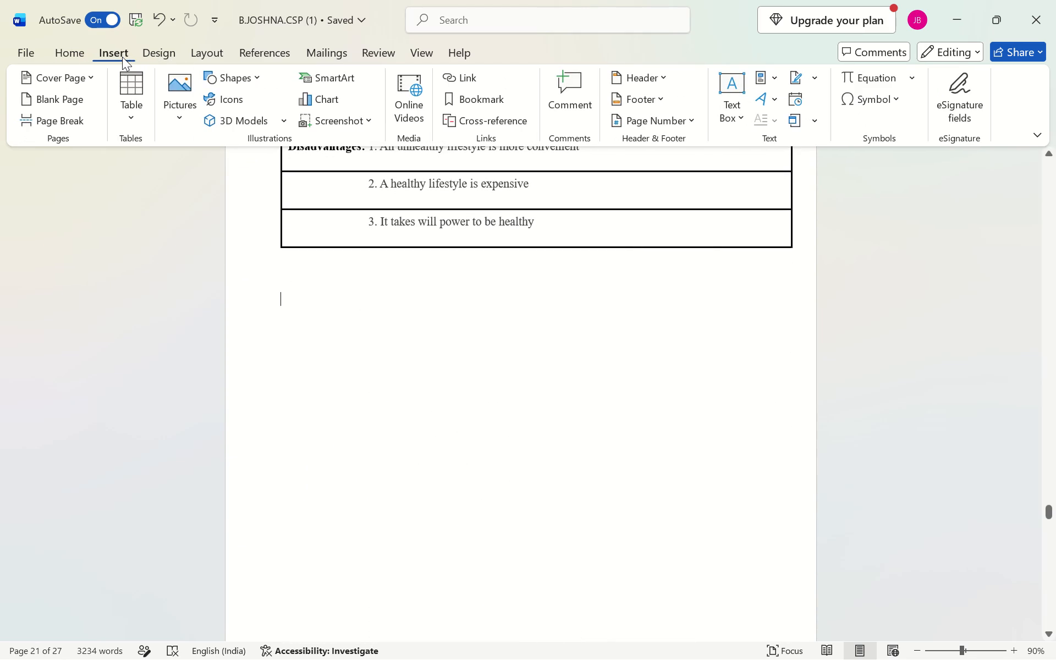
click(179, 96)
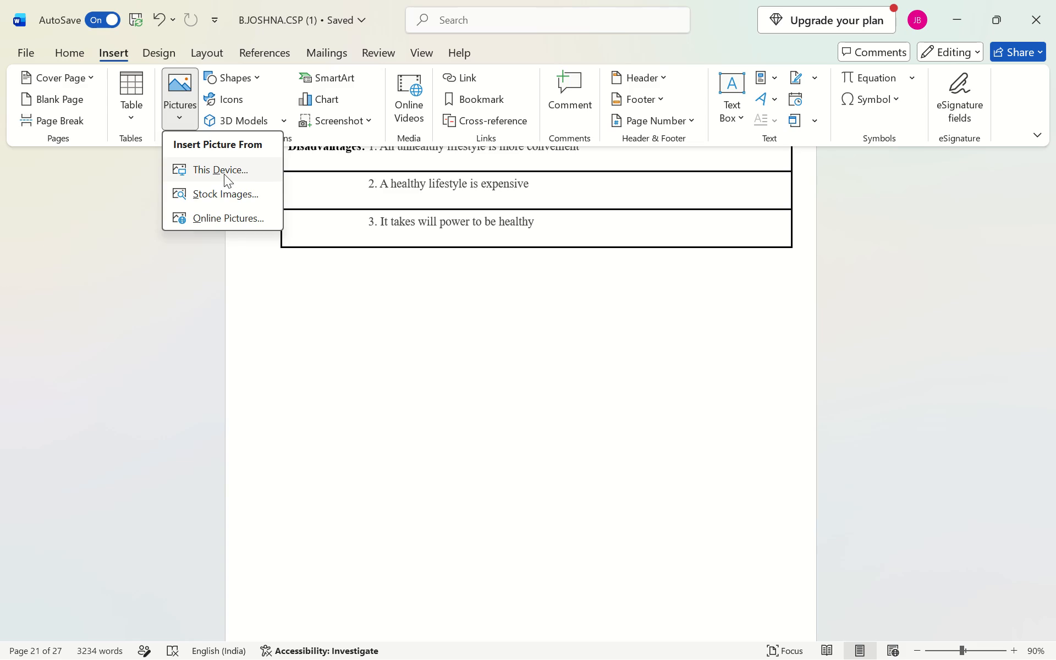
click(224, 174)
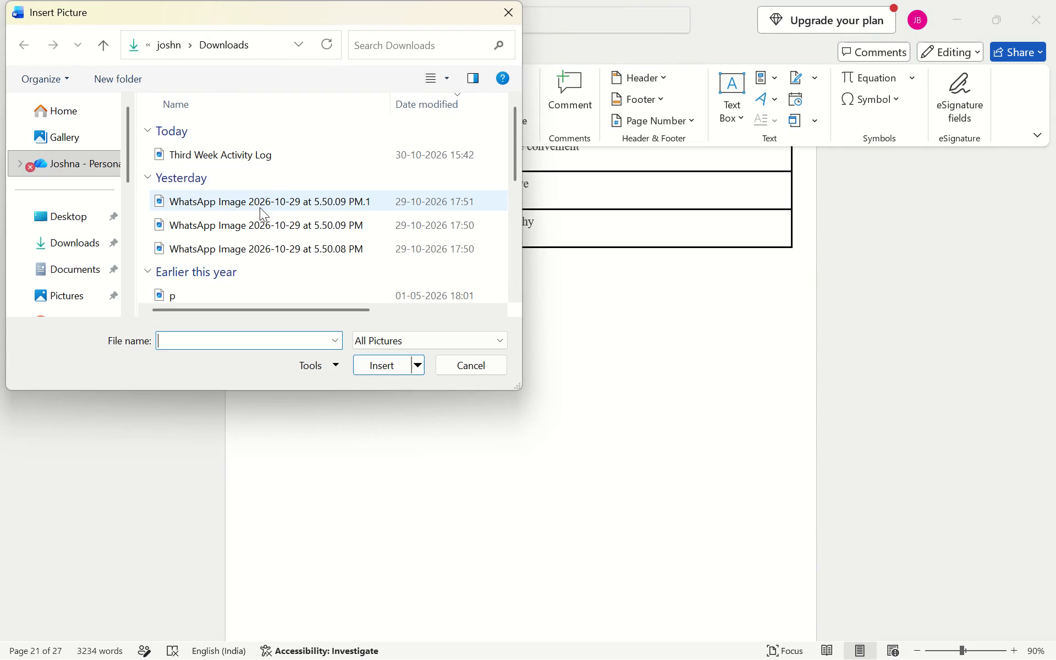
click(265, 248)
click(381, 358)
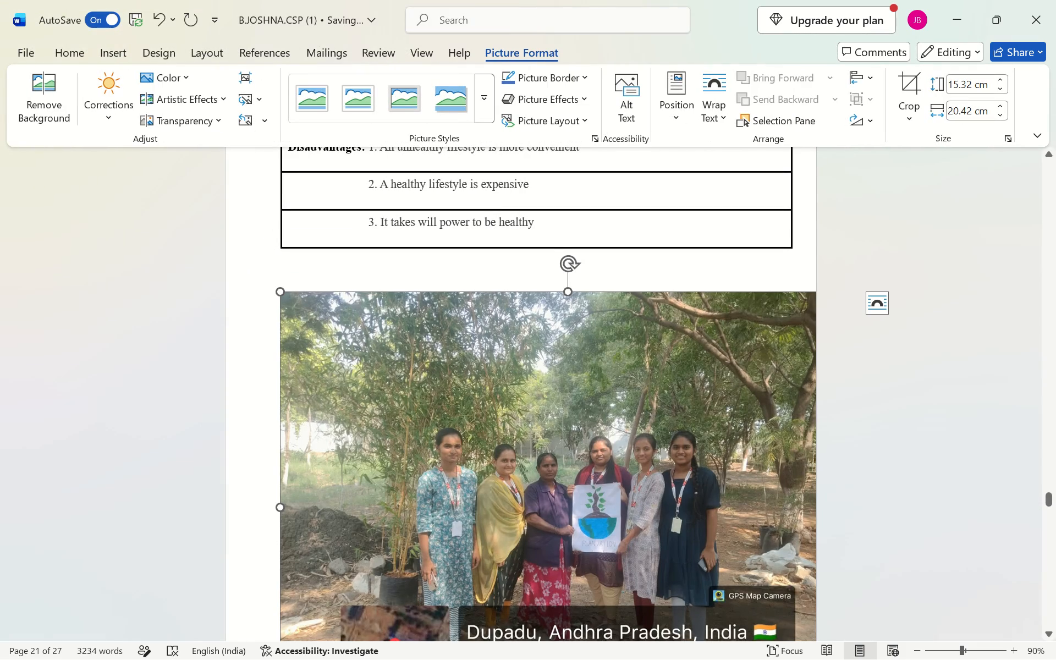
Shrink the inserted group photo to about 14.79 cm high and 19.27 cm wide.
drag(568, 293, 566, 307)
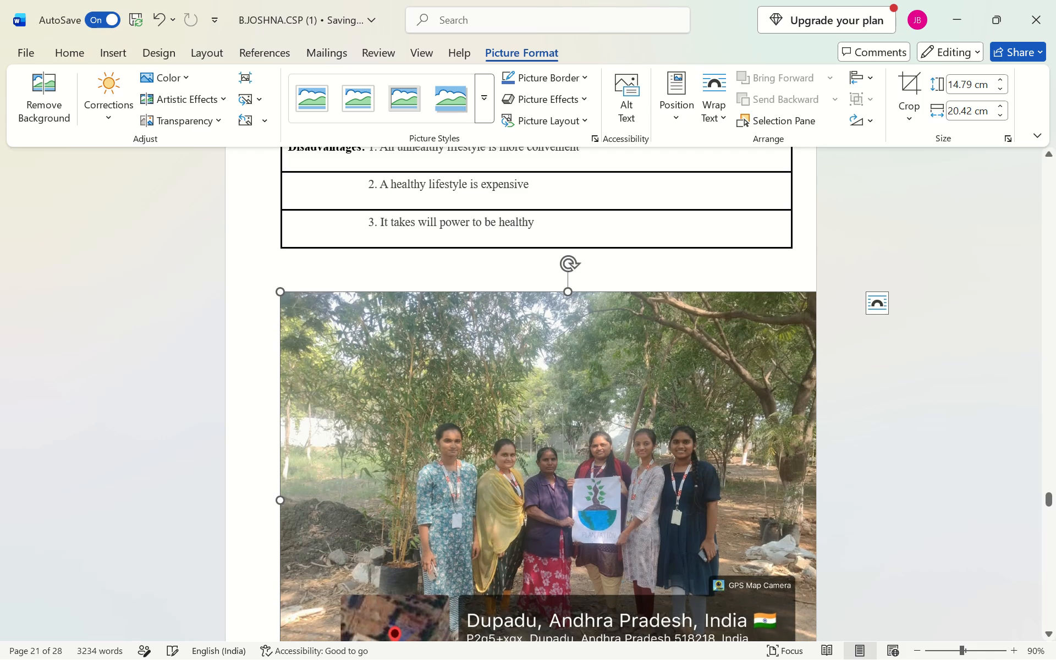
scroll(458, 363, down, 1)
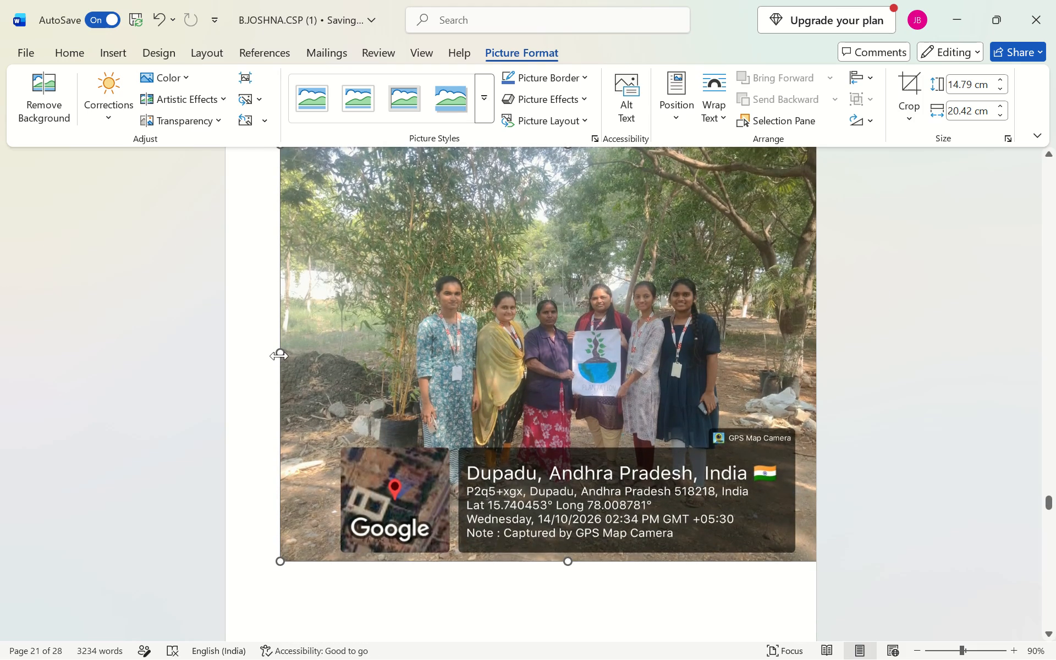
drag(279, 355, 313, 354)
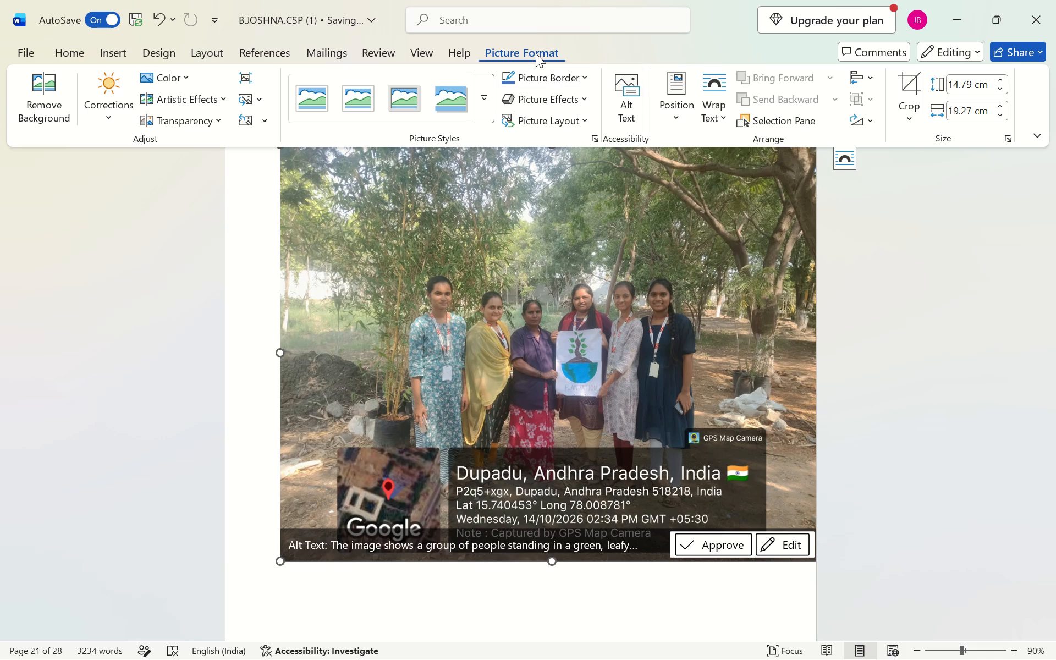
Position the group photo in the middle centre of the page with text wrapping.
click(672, 91)
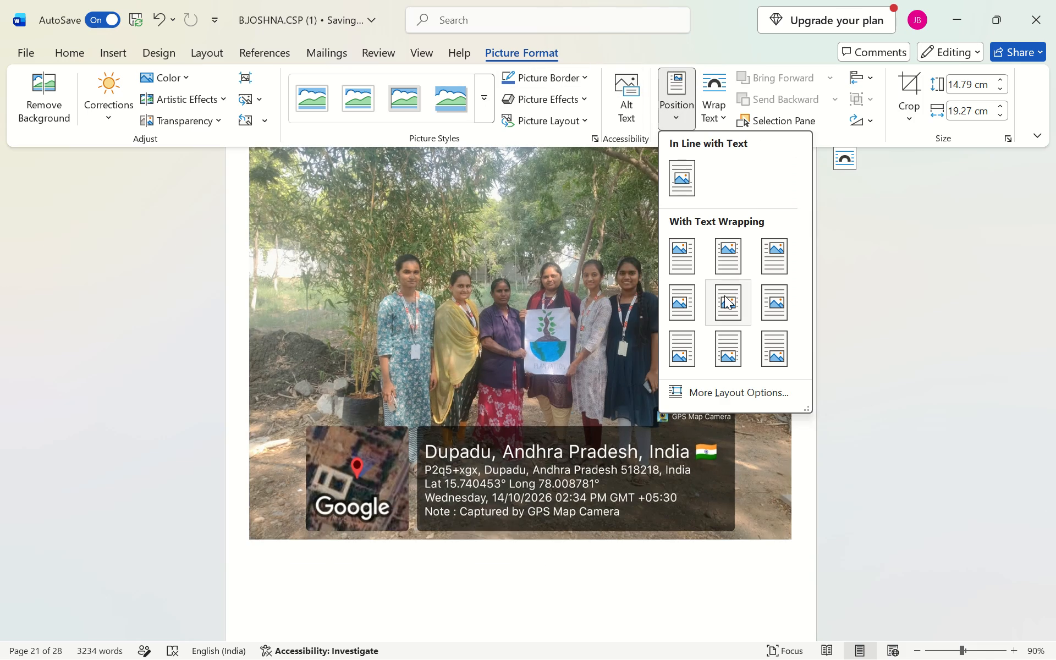
click(724, 295)
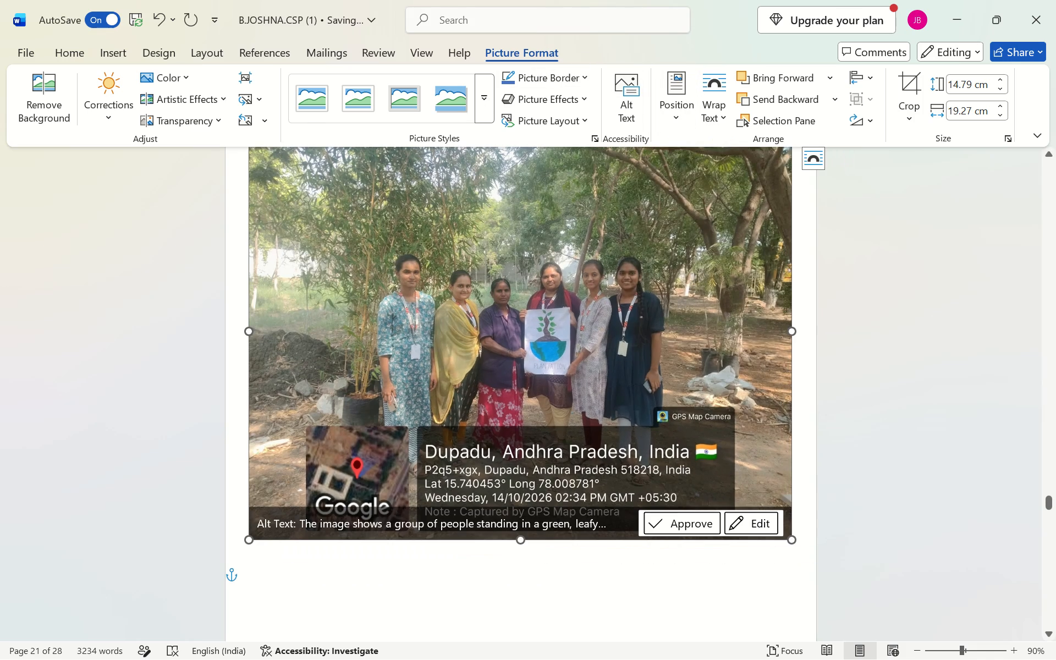
Apply the black compound frame picture style to the group photo.
click(354, 95)
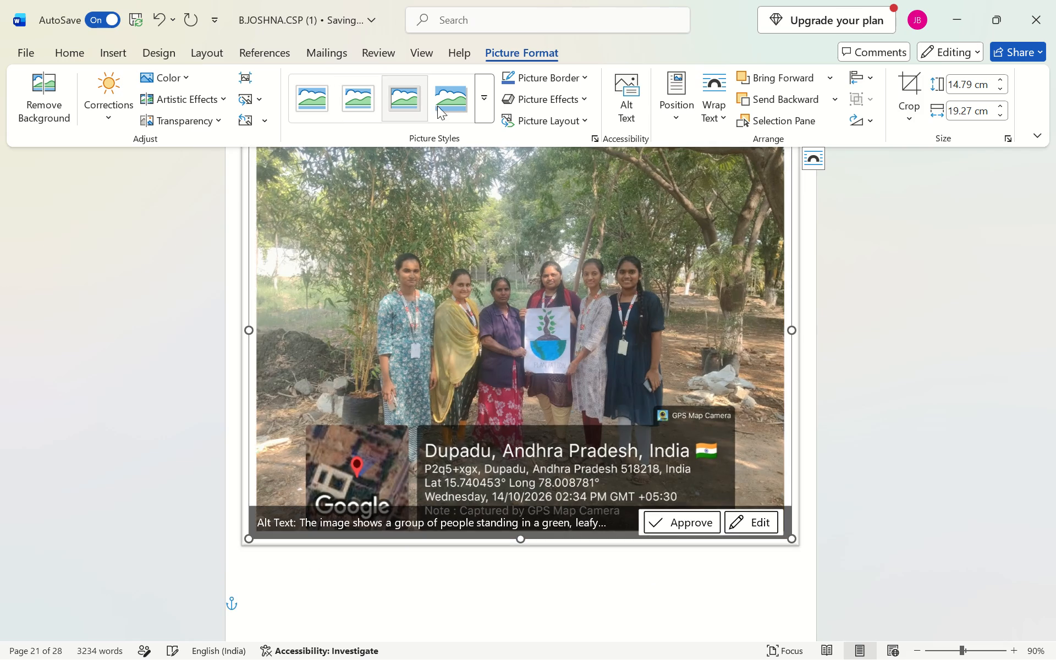
click(481, 102)
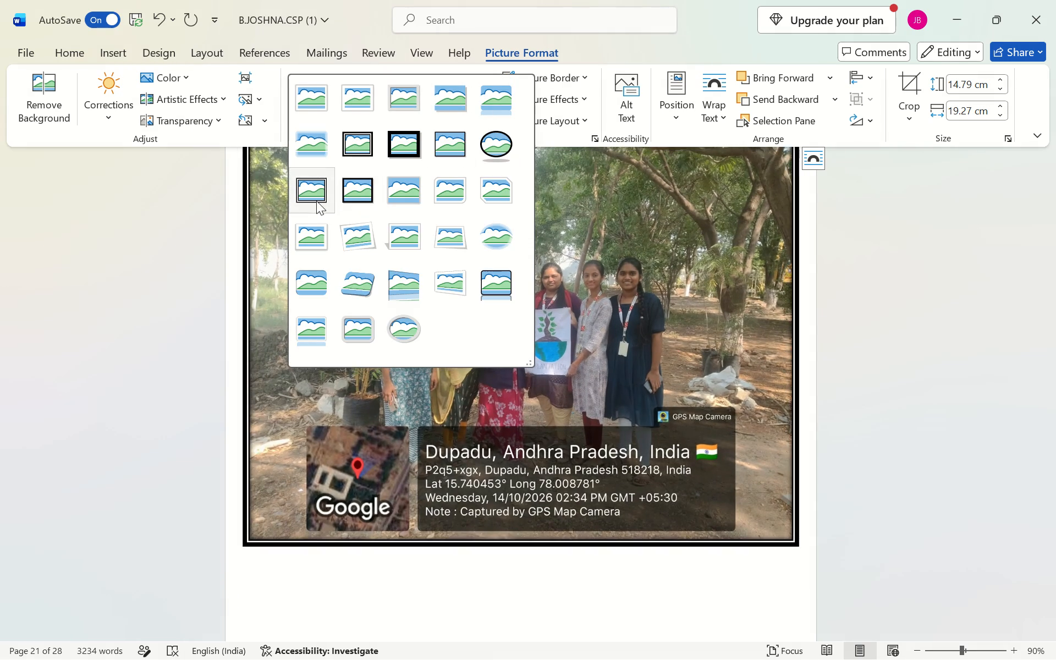
click(316, 201)
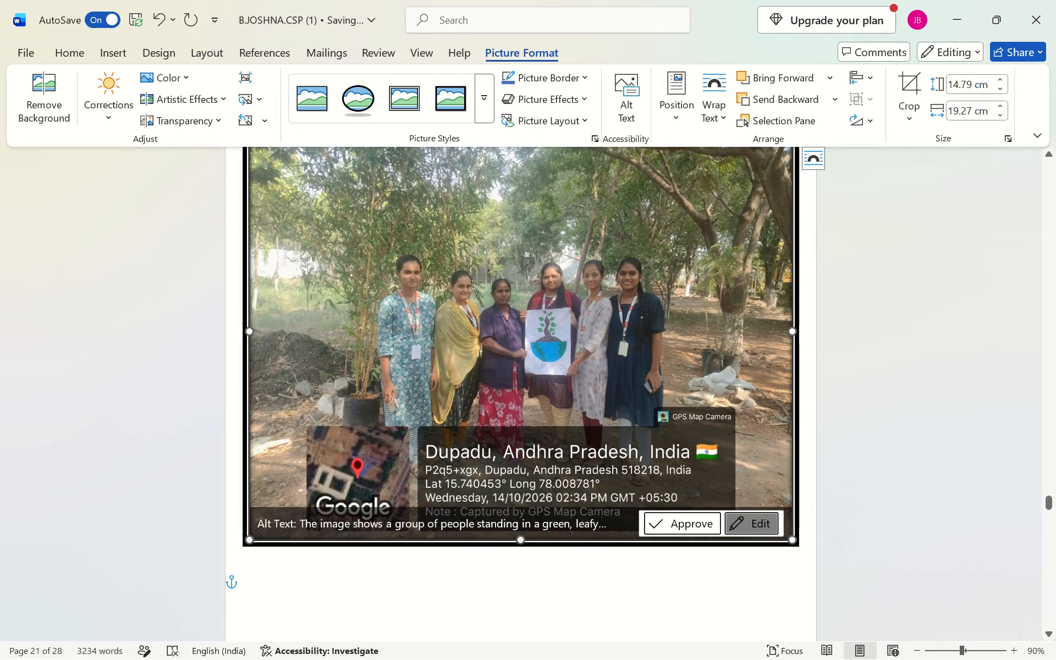
Shrink the framed group photo proportionally to about 13.83 cm high and 18.02 cm wide.
drag(790, 536, 757, 496)
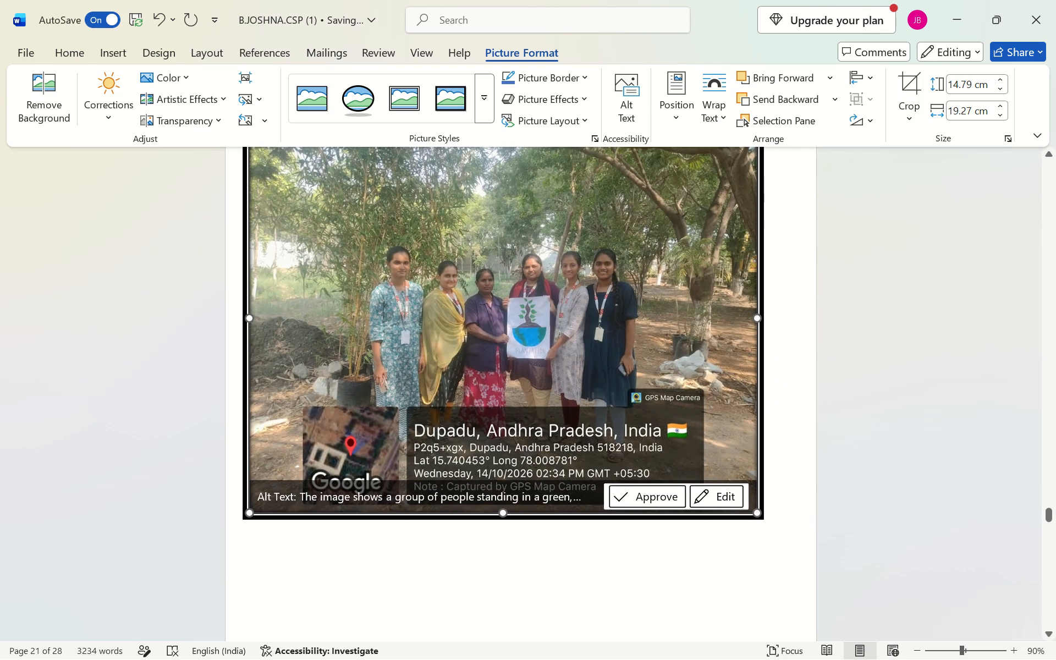
Open the page position choices for the resized group photo.
click(679, 117)
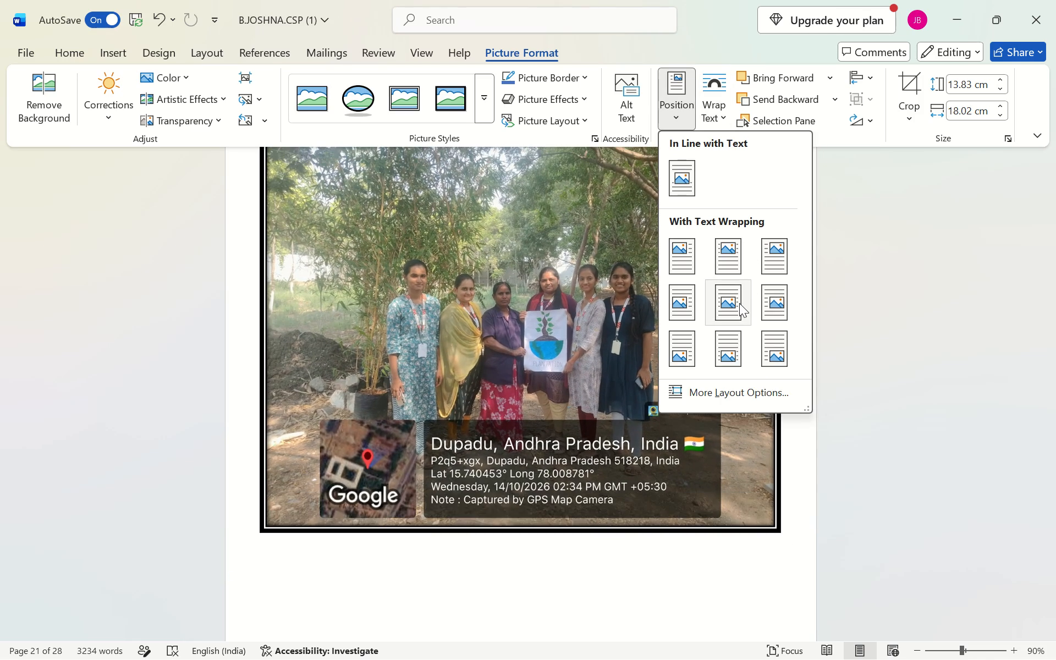
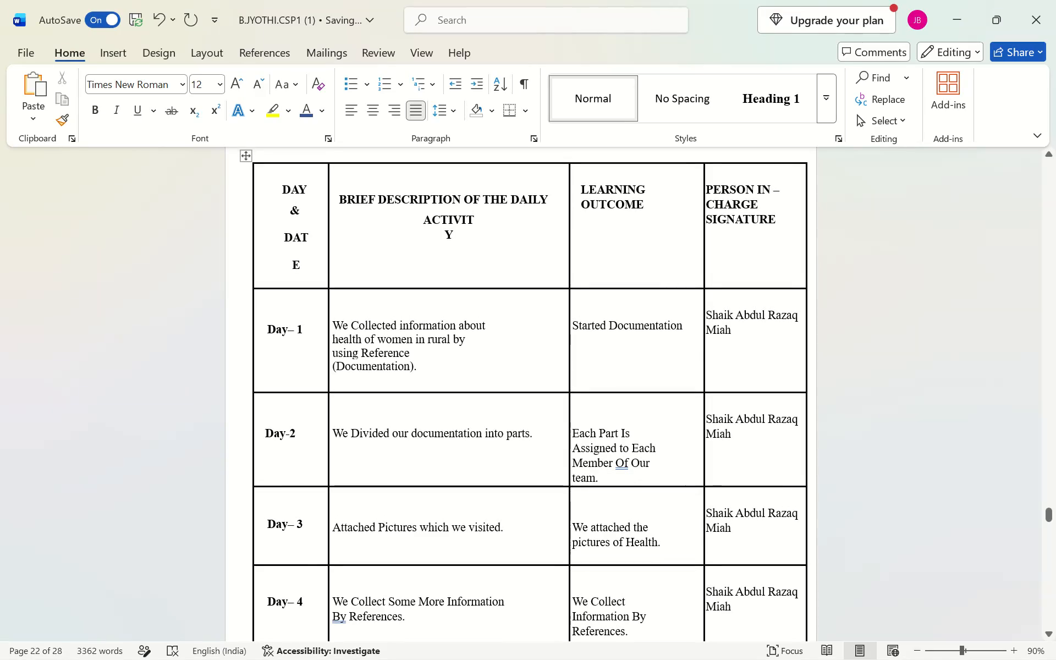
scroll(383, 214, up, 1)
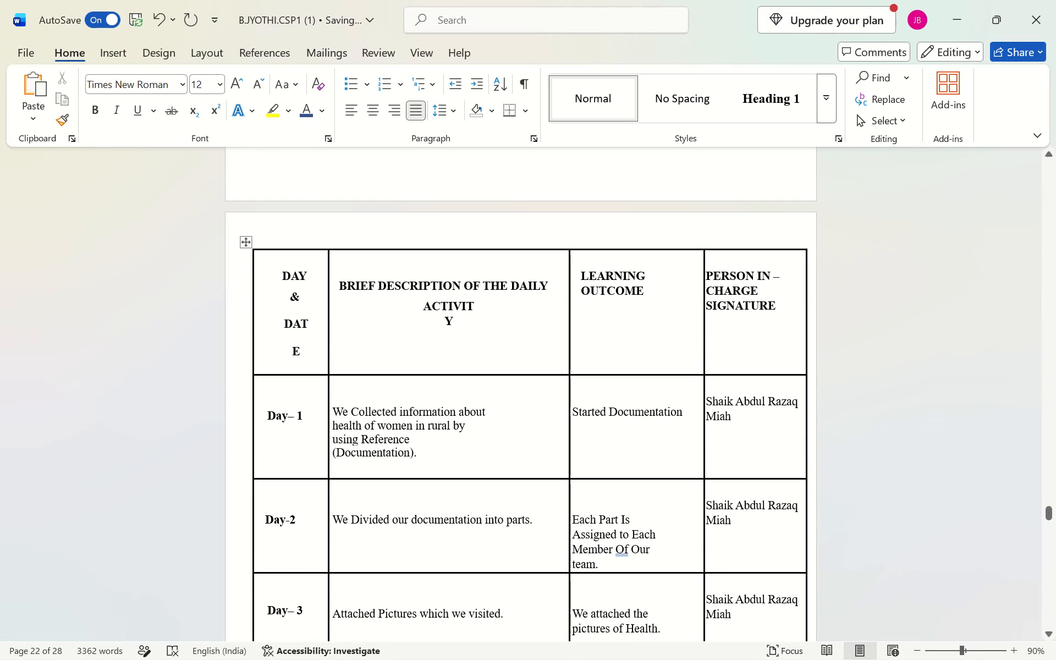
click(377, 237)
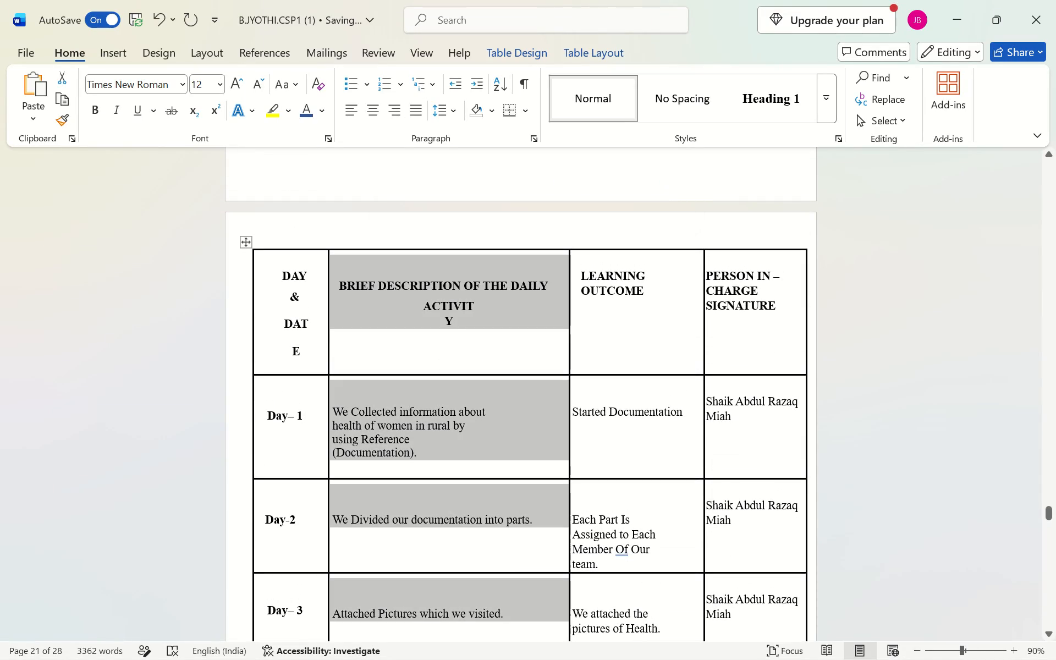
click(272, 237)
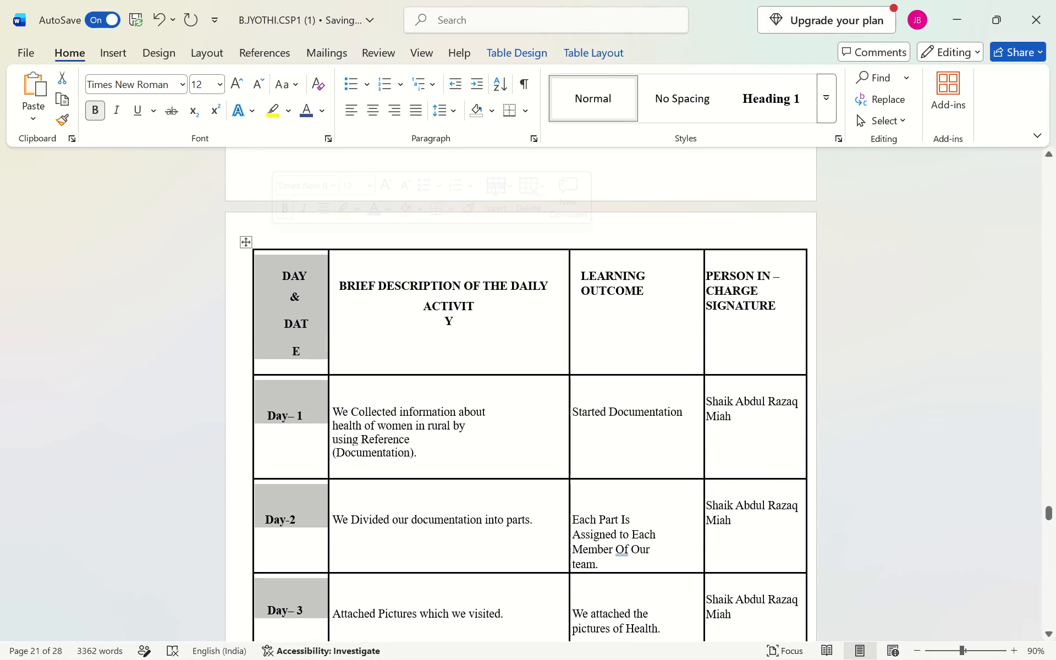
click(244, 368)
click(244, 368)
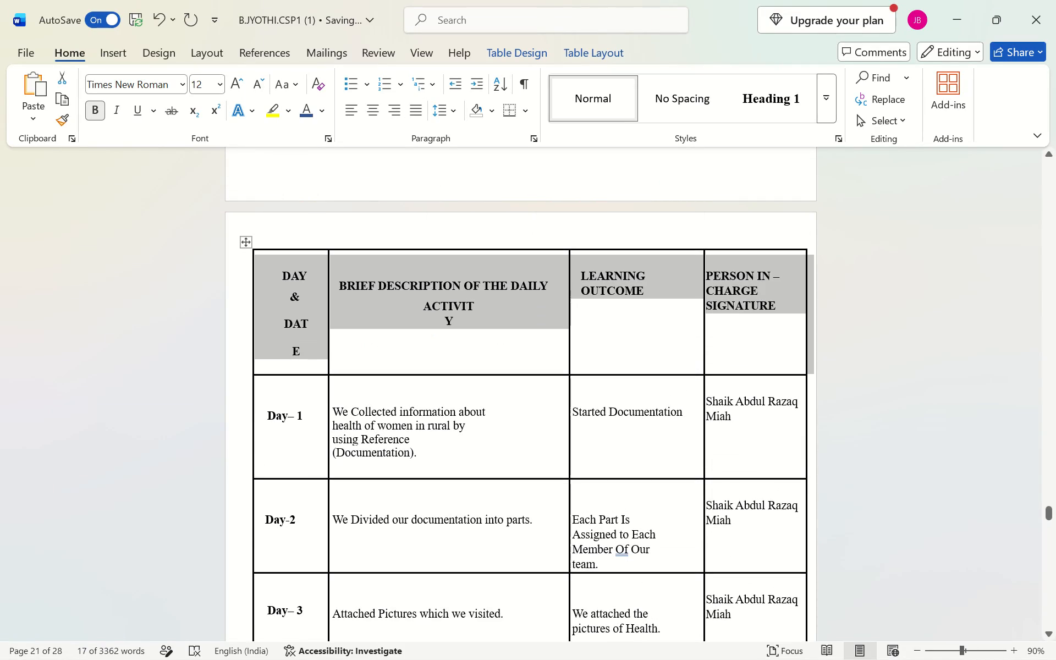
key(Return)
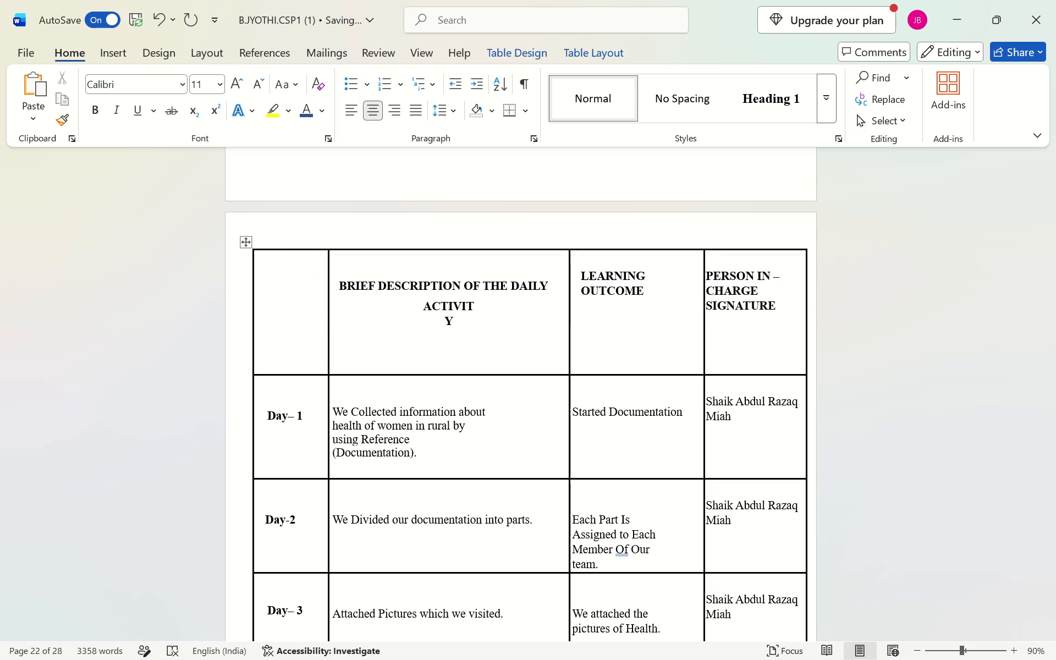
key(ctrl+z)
Add nine blank lines before the fifth-week activity table to make room for a heading at the top of its page.
click(301, 171)
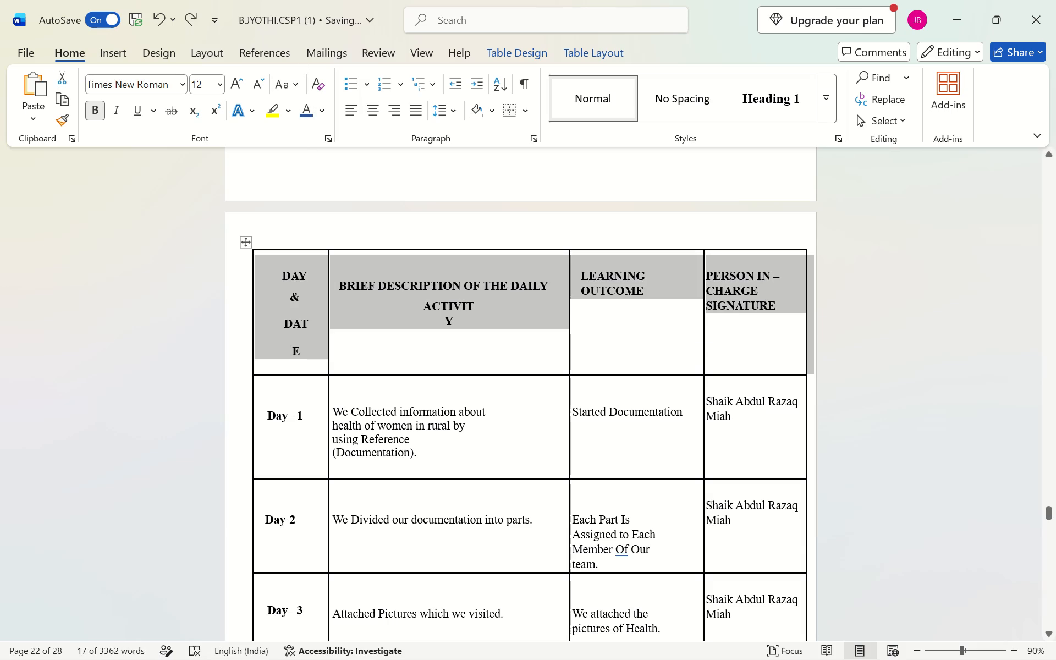
key(Return)
key(Return)
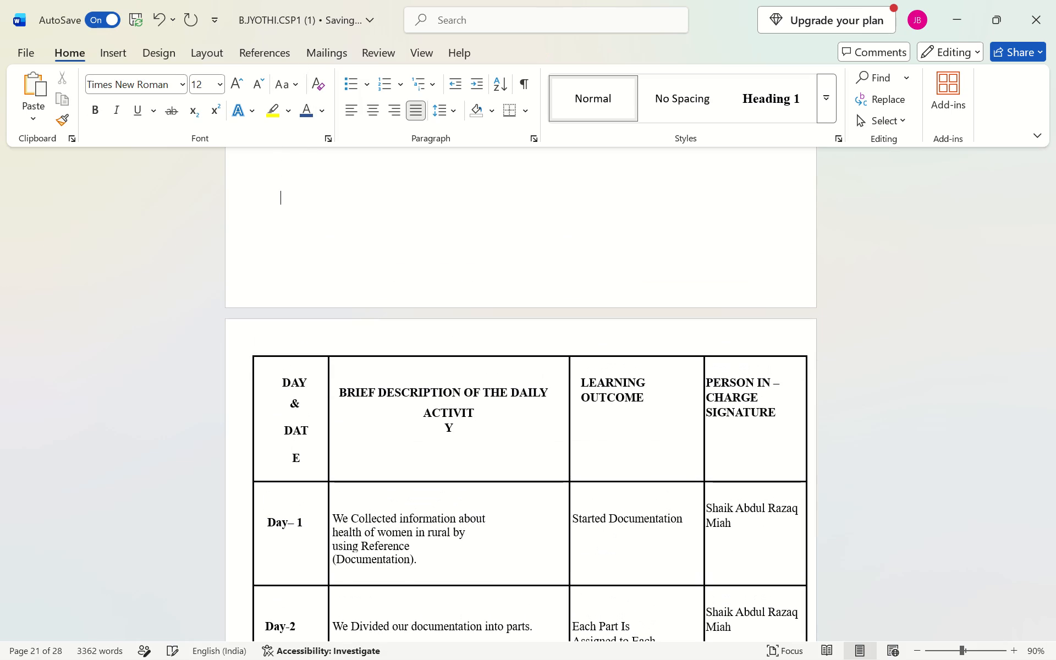
key(Return)
key(Return)
key(Return)
key(Return)
key(Return)
key(Return)
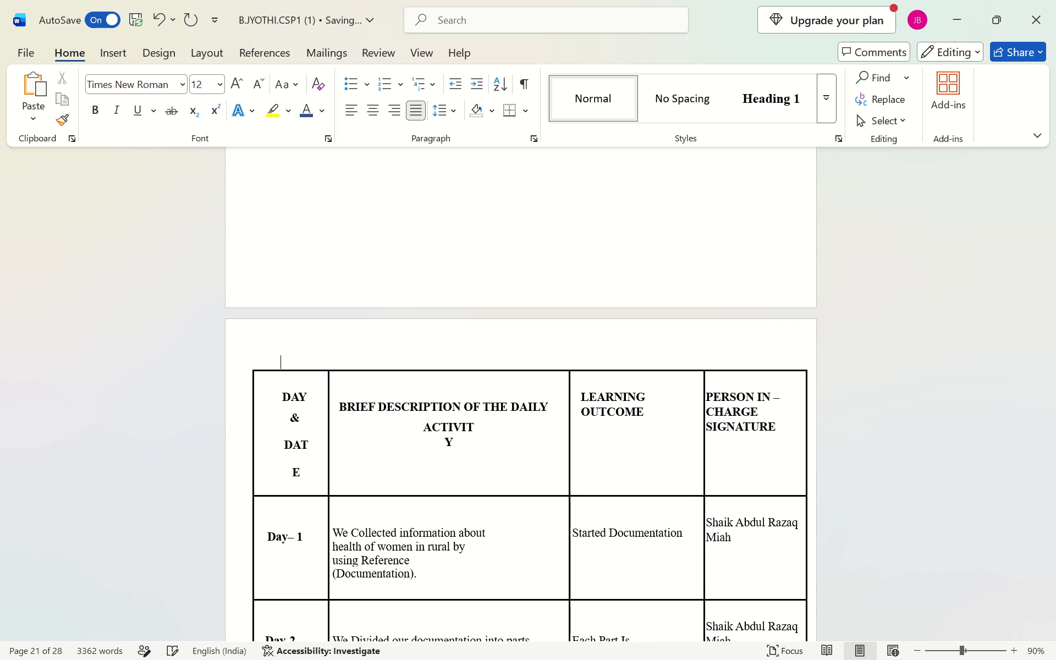
key(Return)
Switch to the other open project report containing the fifth-week log and copy its heading ACTIVITY LOG FOR THE FIFTH WEEK.
scroll(301, 171, down, 4)
scroll(301, 171, up, 1)
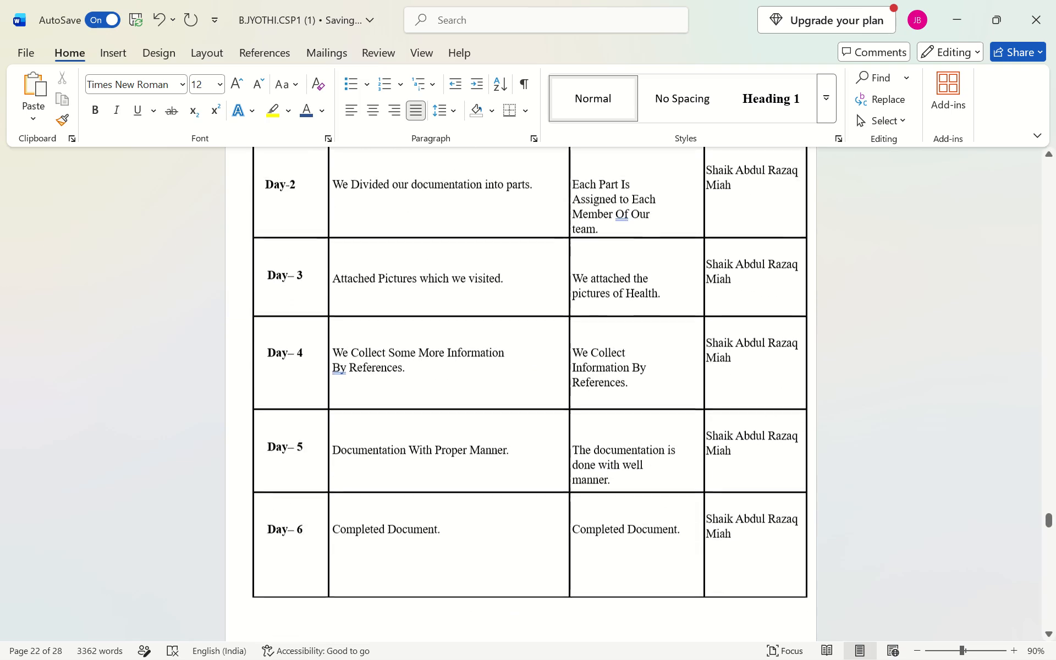
scroll(301, 171, up, 1)
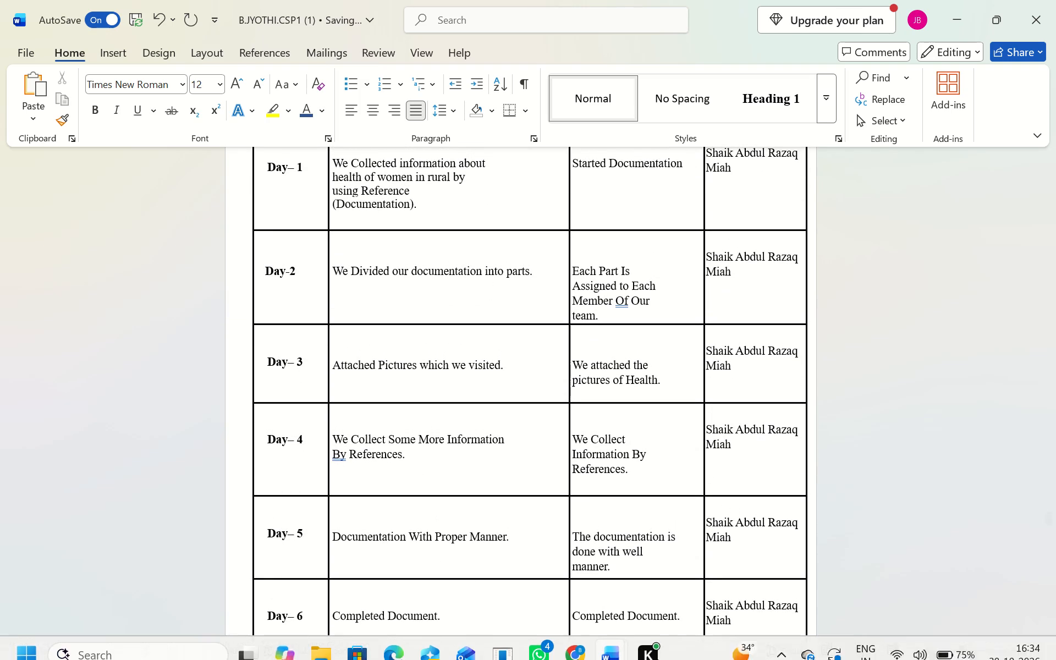
click(732, 538)
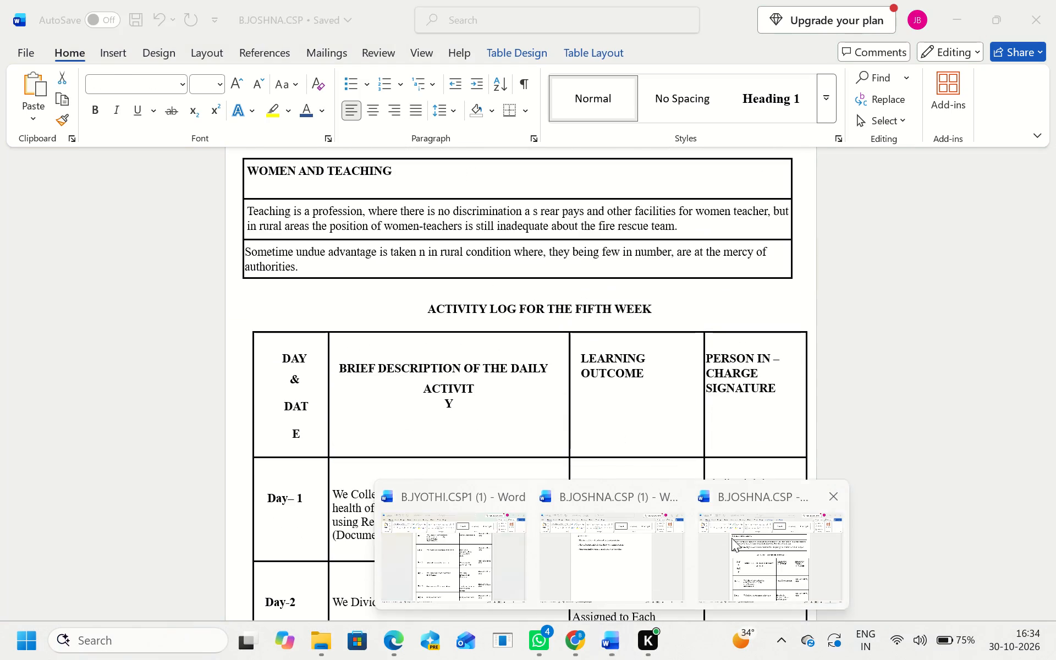
click(432, 306)
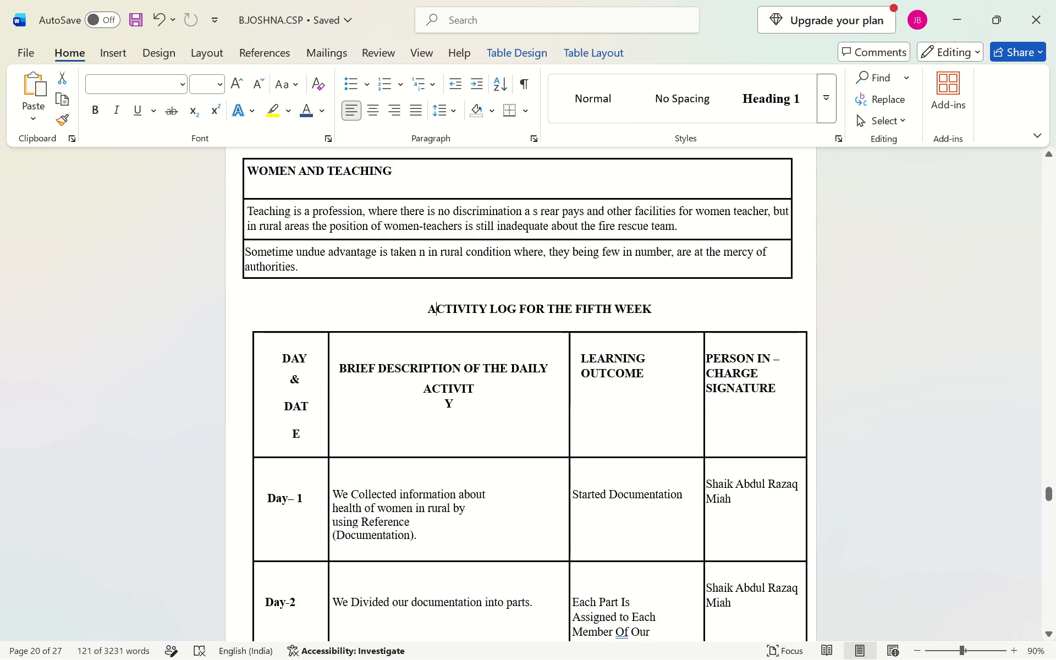
click(431, 306)
drag(431, 306, 643, 310)
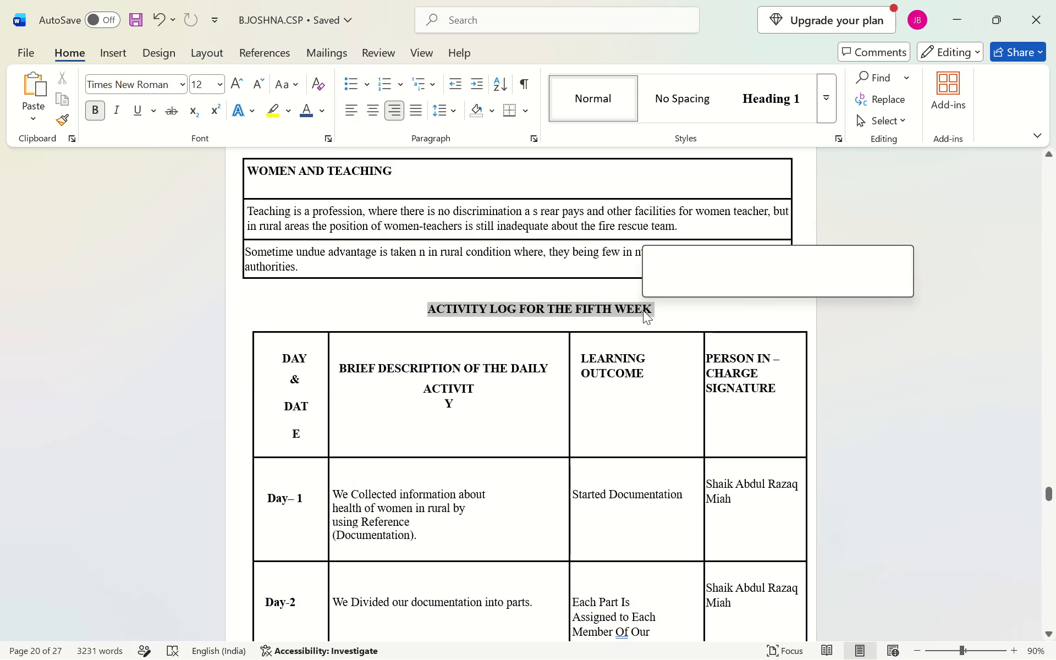
key(ctrl+c)
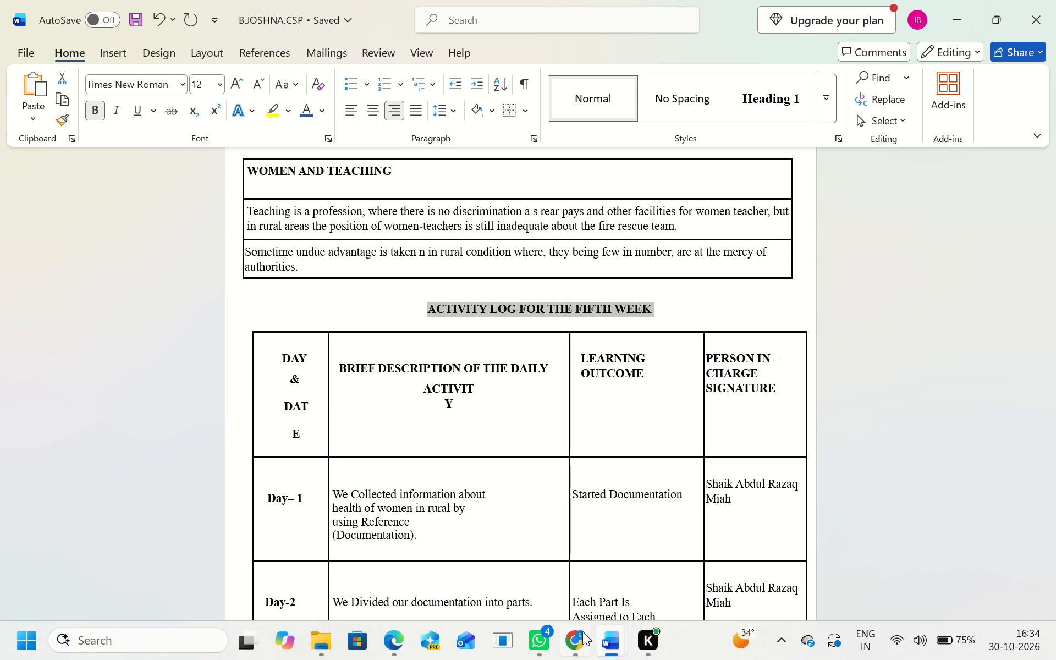
Return to the report being edited and paste the copied heading above the fifth-week activity table, indented with spaces.
click(507, 555)
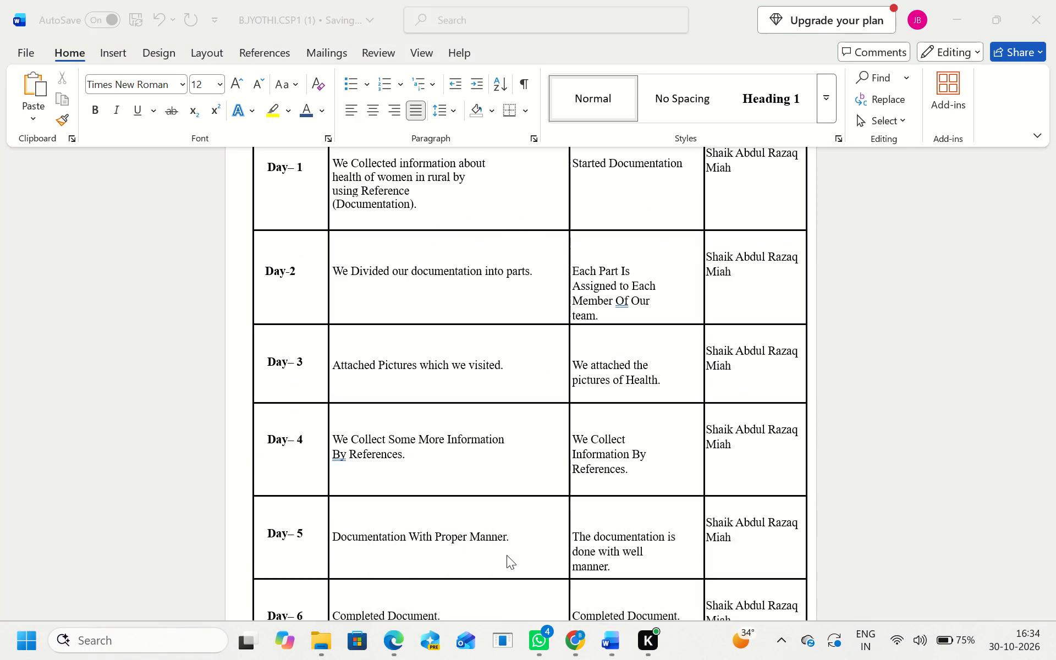
scroll(527, 431, up, 3)
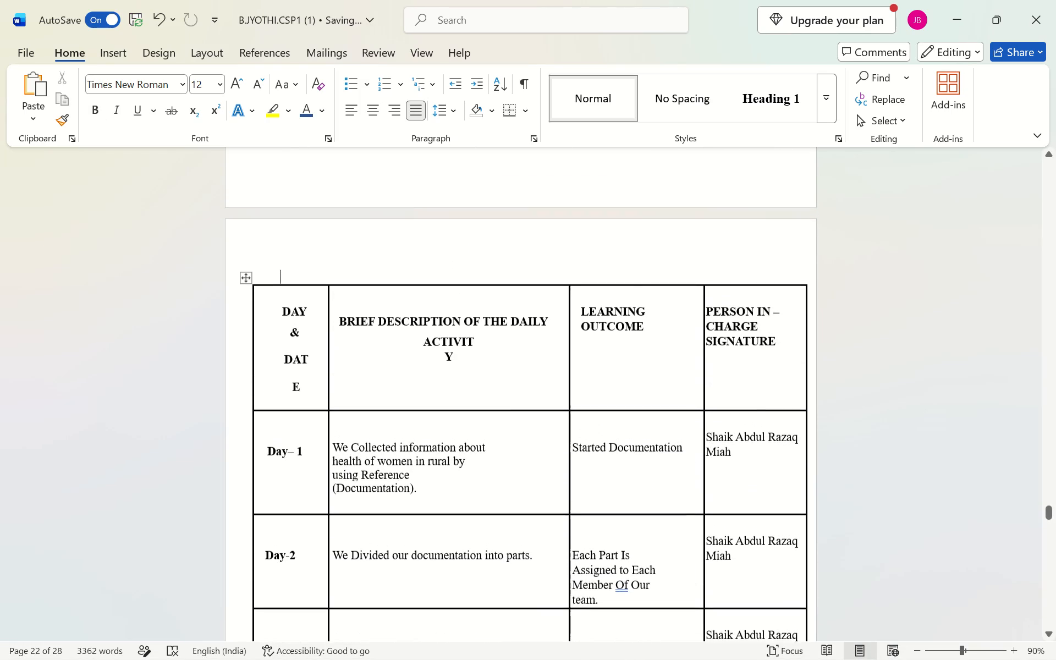
key(space)
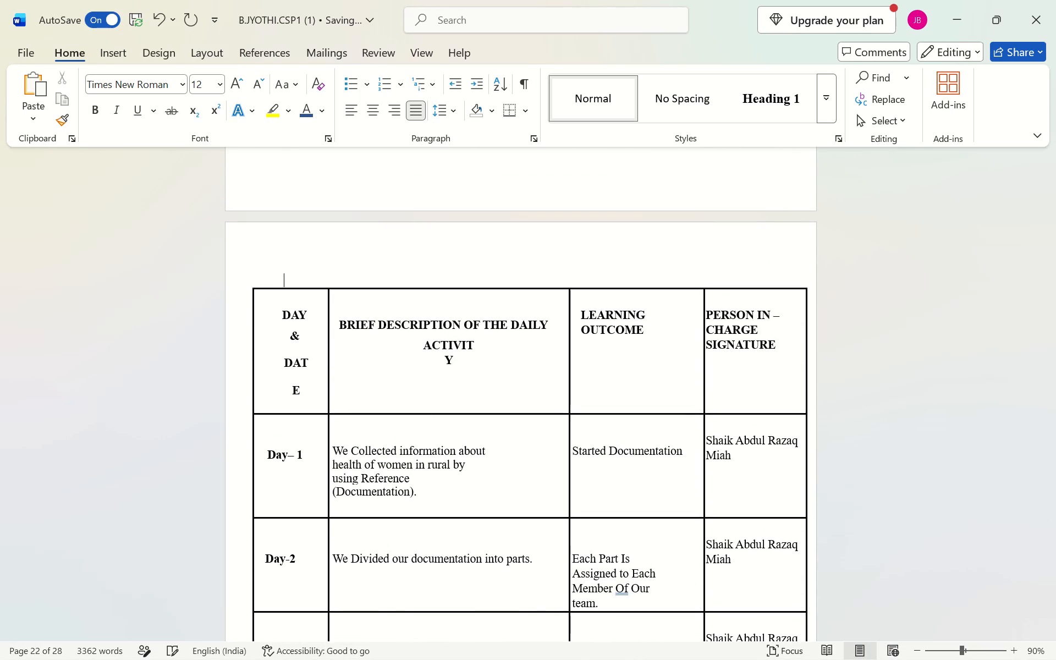
key(space)
key(Up)
key(space)
key(space)
key(space)
key(space)
key(space)
key(space)
key(space)
key(space)
key(space)
key(space)
key(space)
key(space)
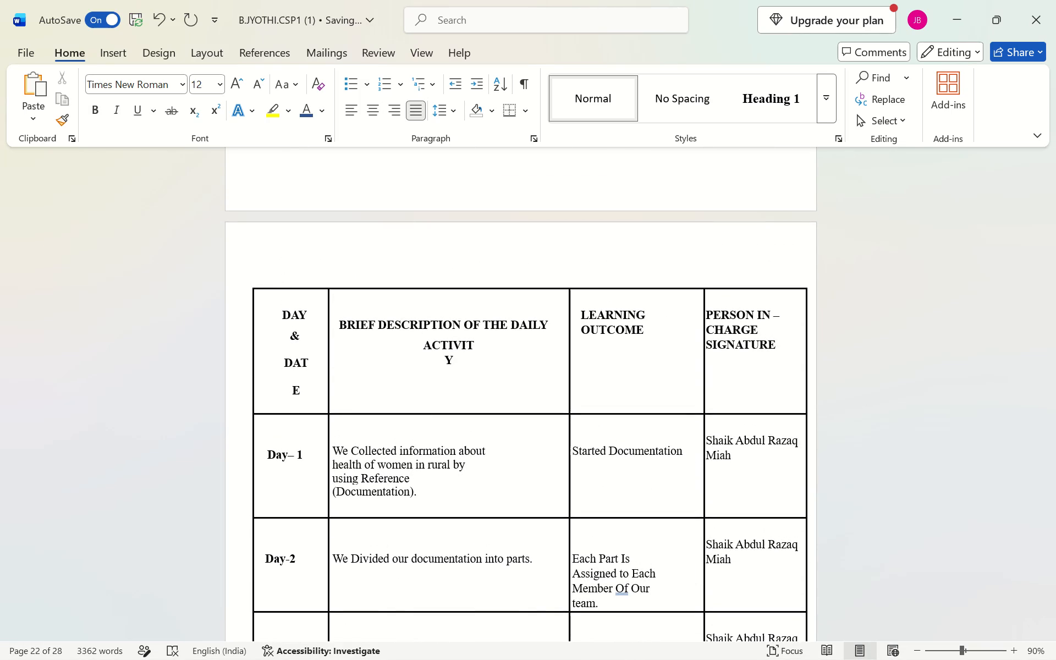
key(ctrl+v)
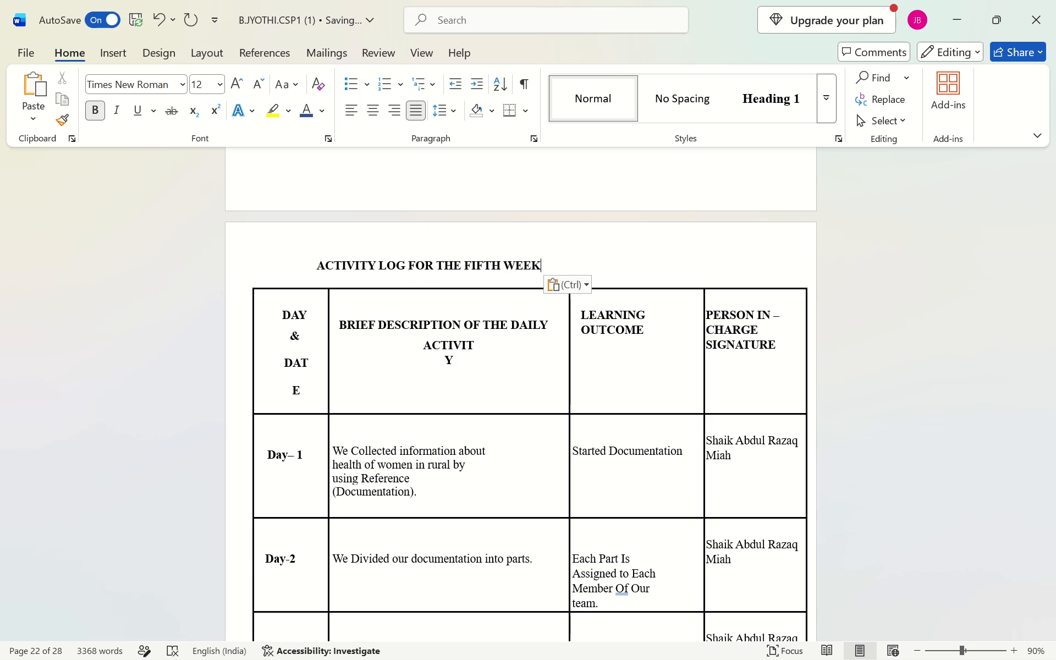
Insert the plantation group photo from the Camera Roll folder in the blank space below the Disadvantages table.
scroll(425, 273, down, 1)
scroll(425, 273, up, 2)
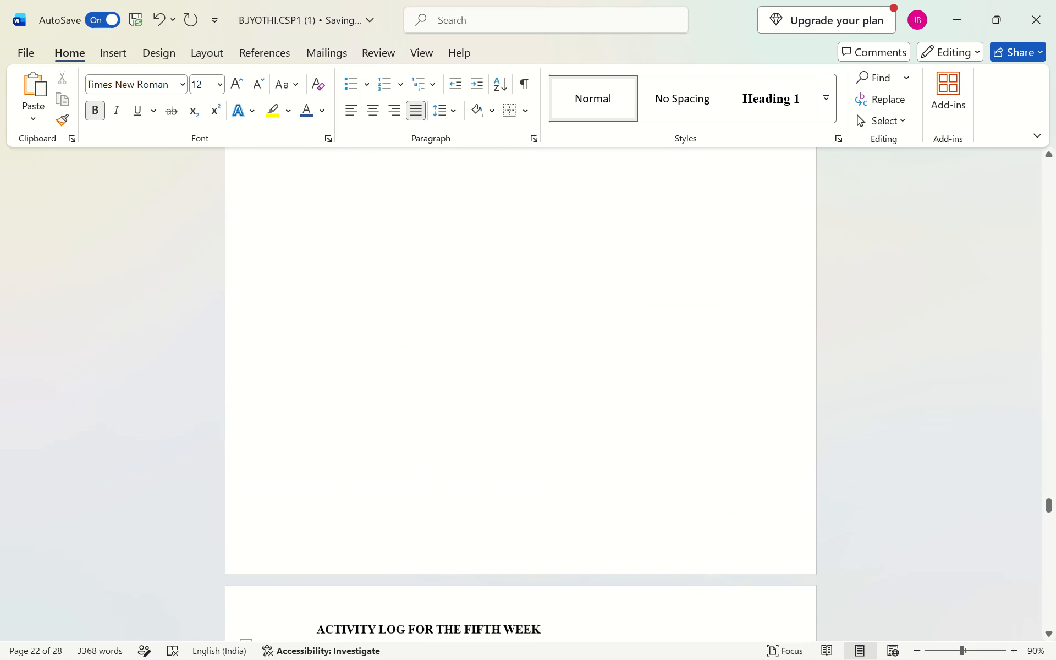
scroll(425, 273, up, 4)
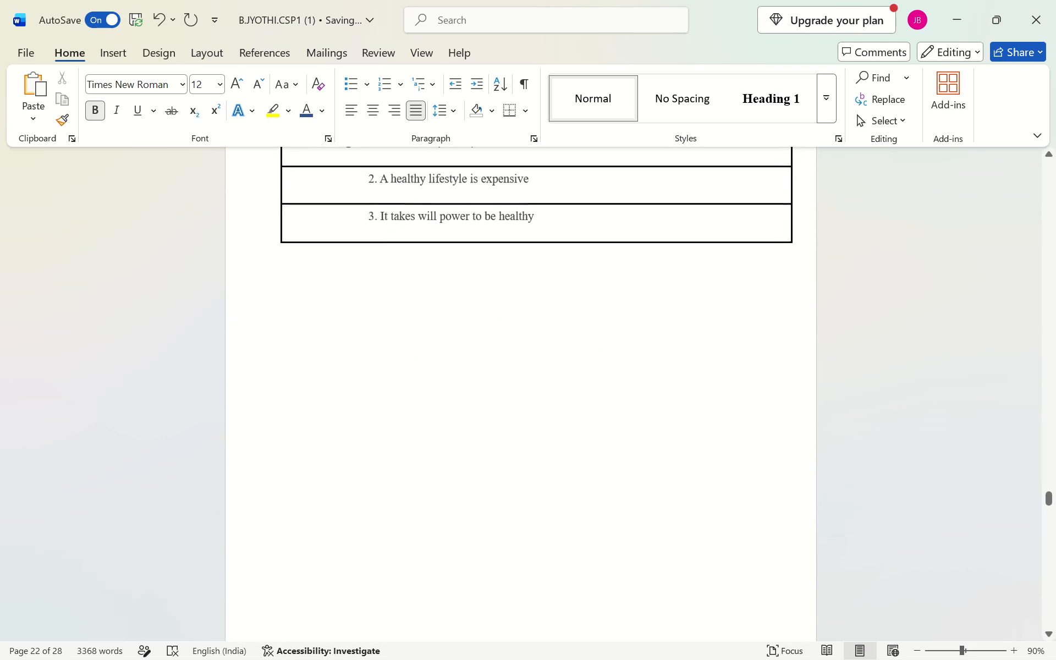
scroll(425, 273, up, 1)
click(363, 370)
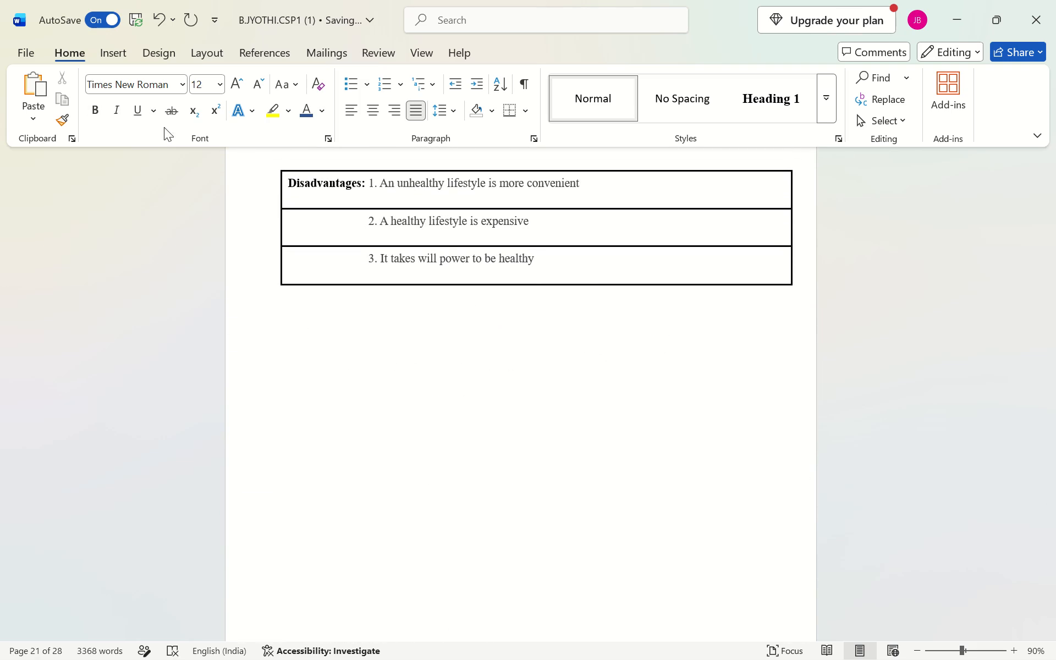
click(118, 49)
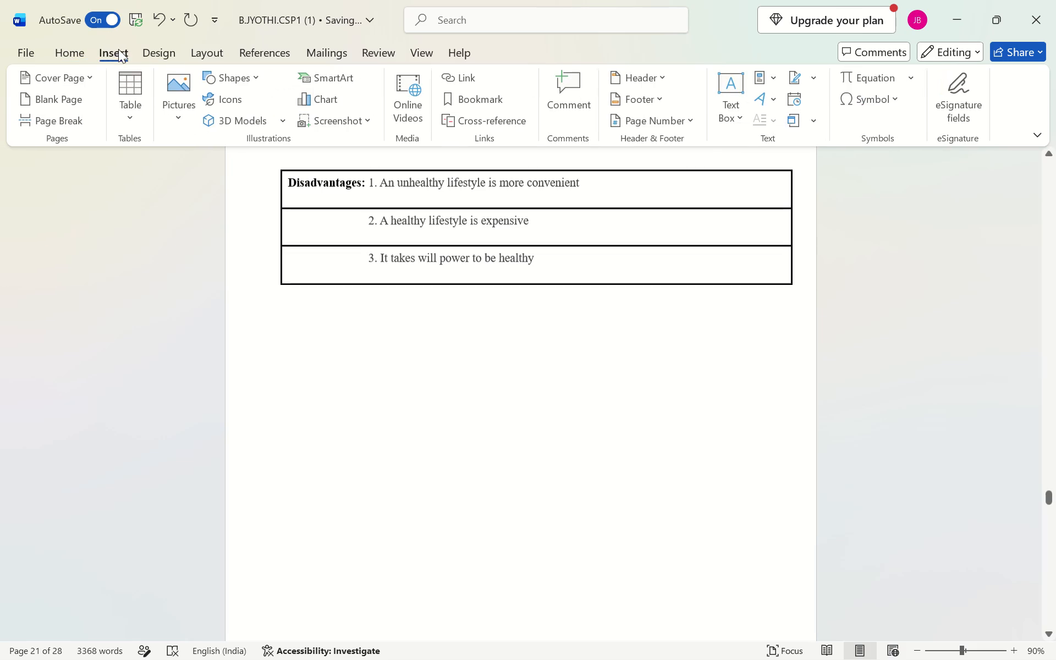
click(193, 119)
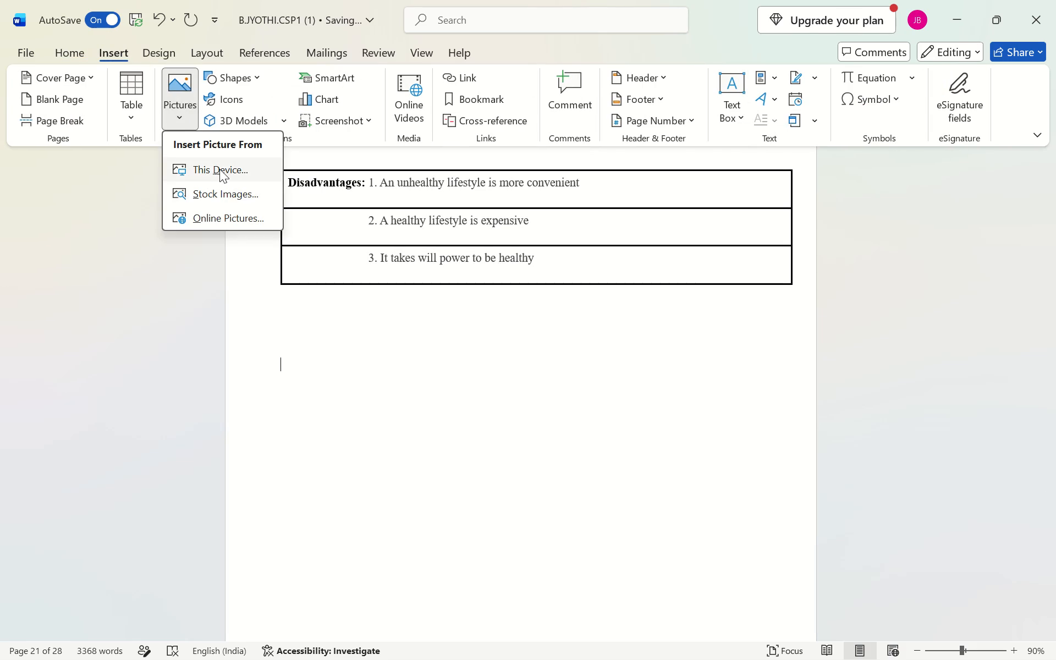
click(219, 169)
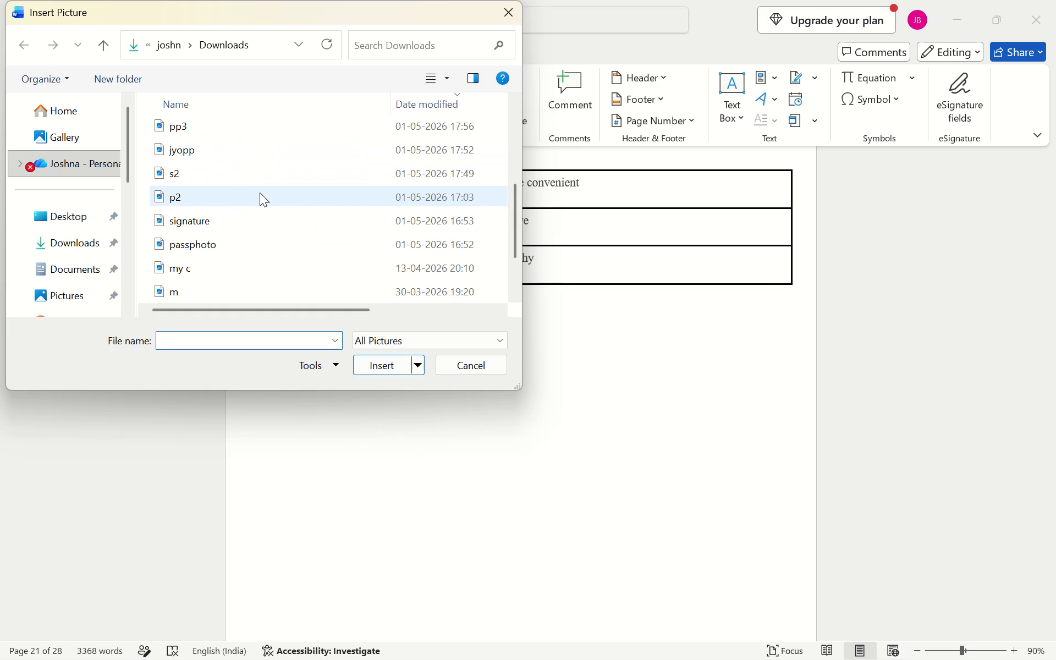
click(88, 251)
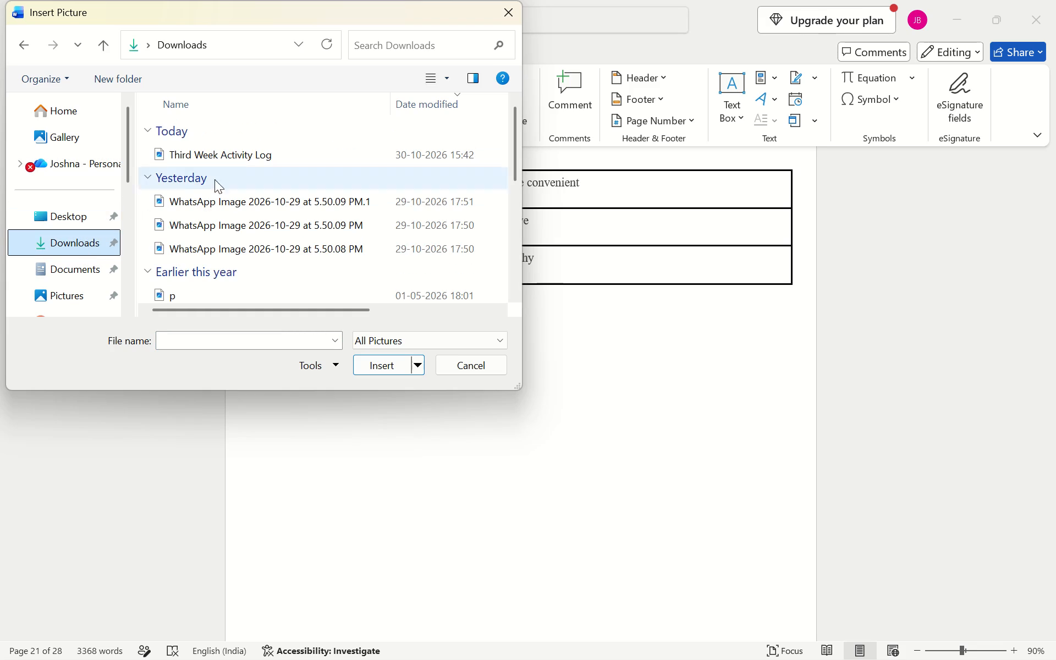
click(80, 295)
click(185, 163)
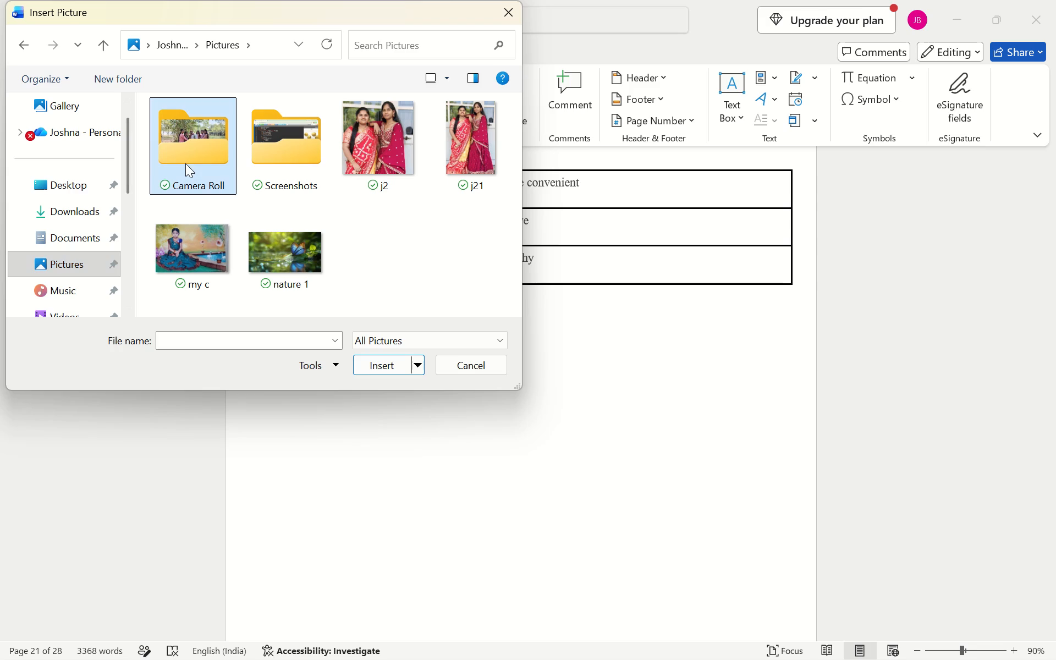
click(185, 163)
click(185, 163)
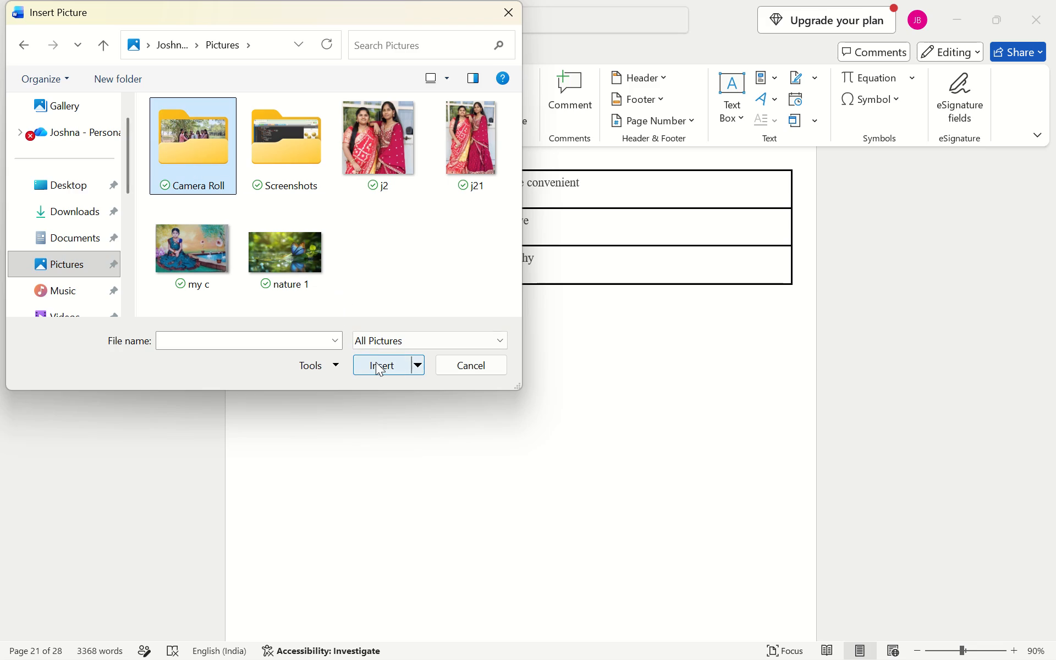
triple_click(208, 166)
click(208, 166)
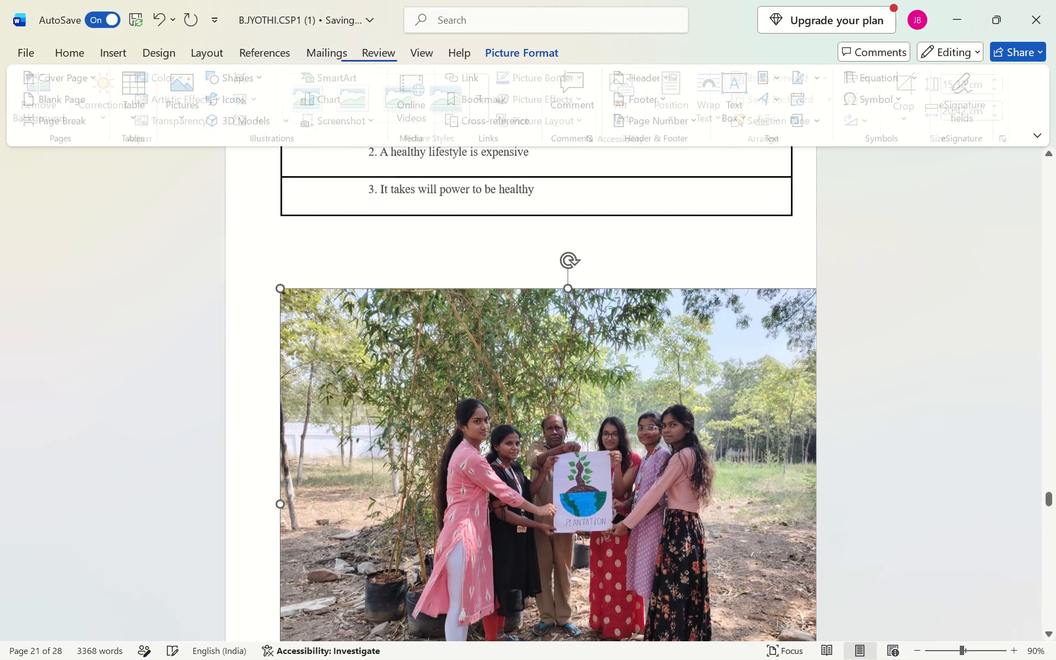
Shrink the plantation photo proportionally to about 13.34 cm high and 17.78 cm wide.
scroll(420, 294, down, 1)
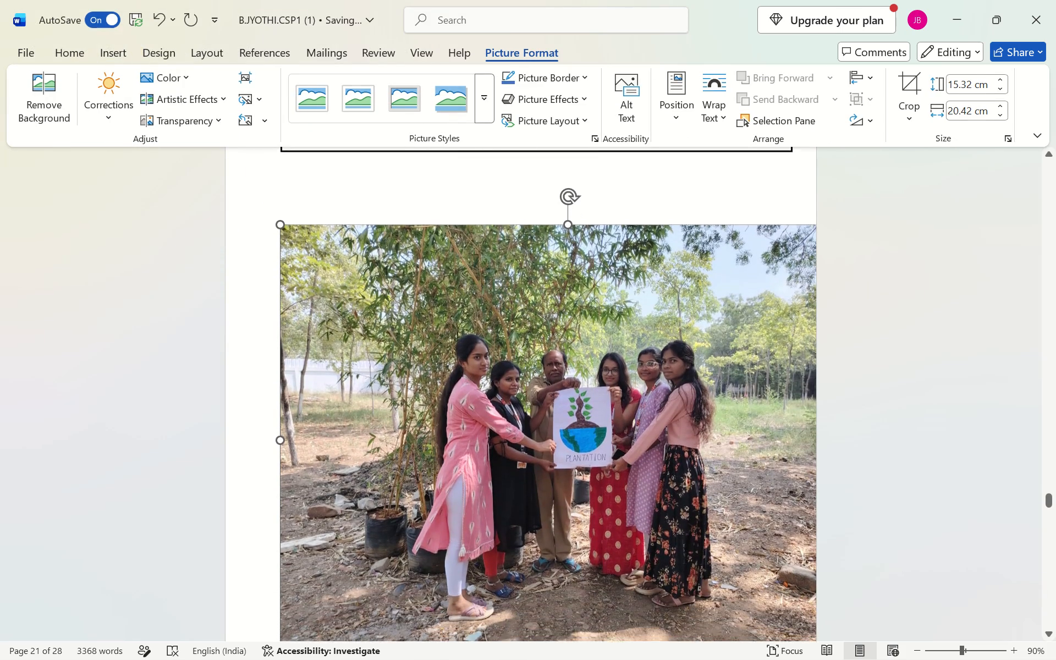
scroll(420, 294, down, 1)
click(573, 343)
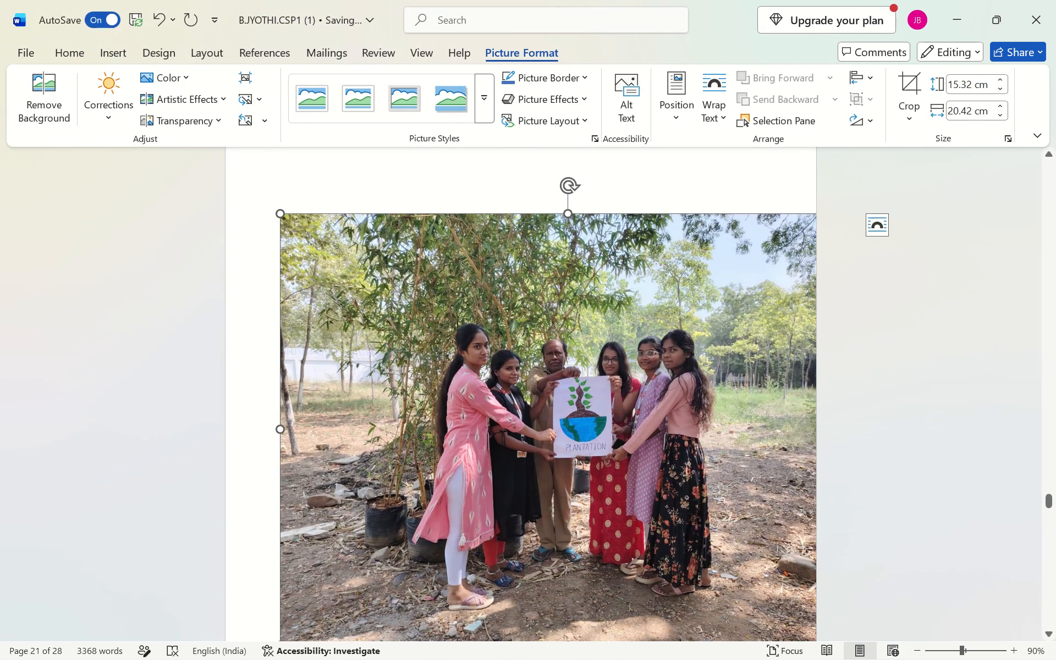
drag(283, 216, 301, 227)
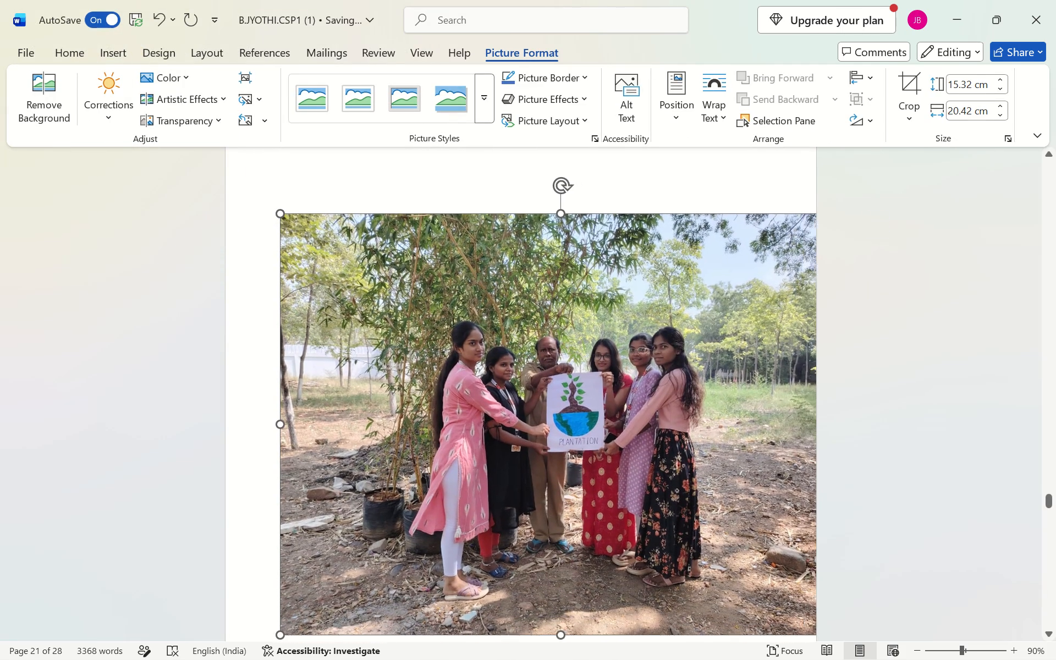
drag(301, 227, 355, 292)
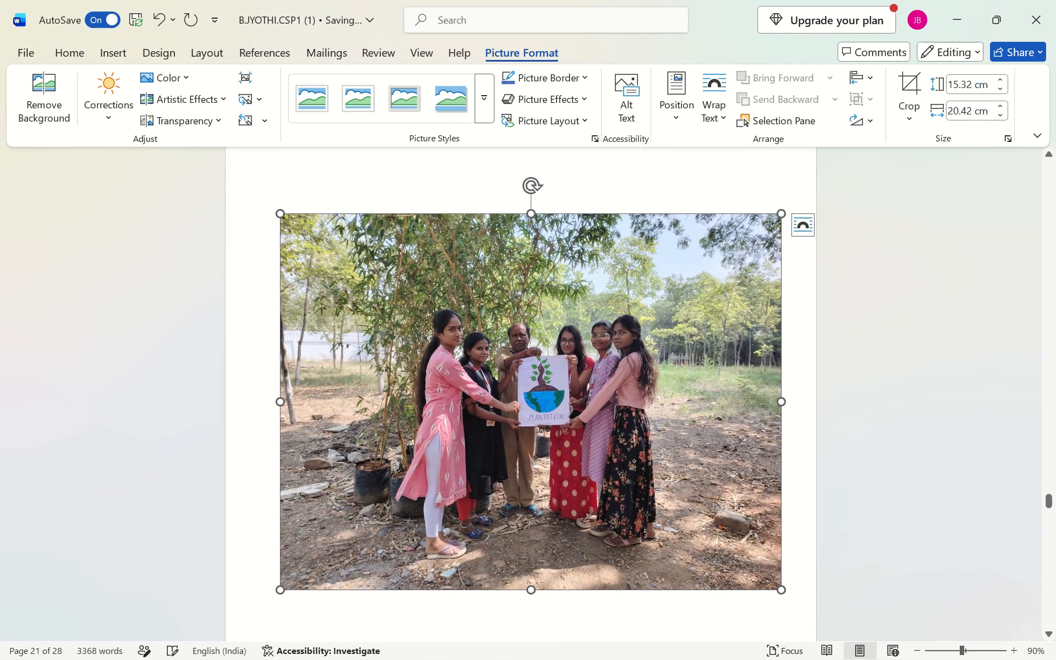
click(427, 454)
click(533, 612)
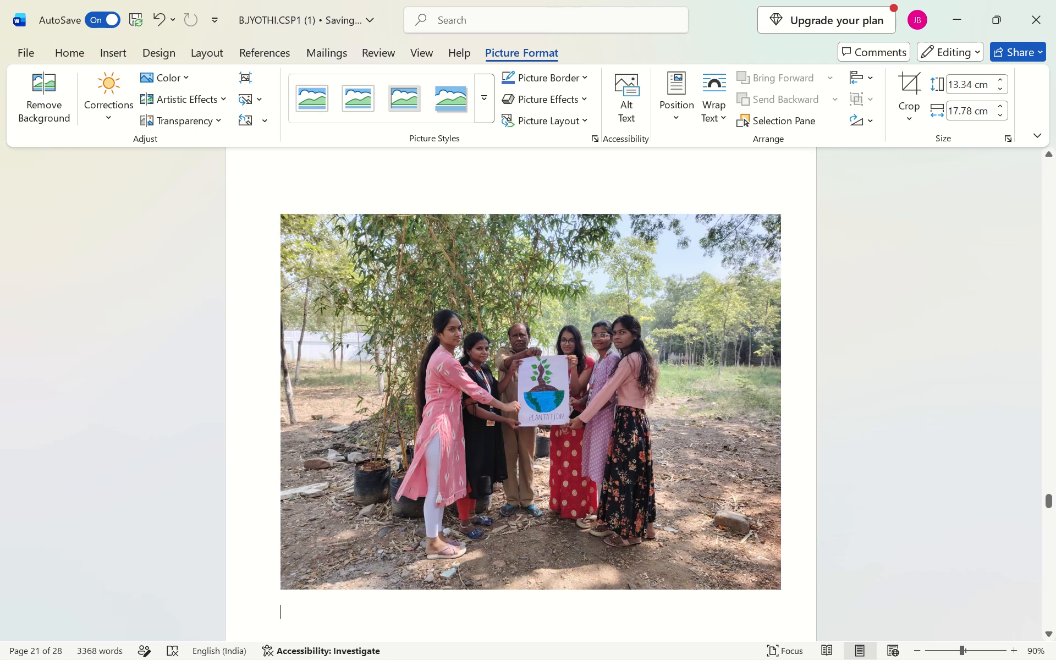
Delete the indentation and blank lines before the ACTIVITY LOG FOR THE FIFTH WEEK heading, bringing it to the top of its page.
scroll(533, 612, down, 6)
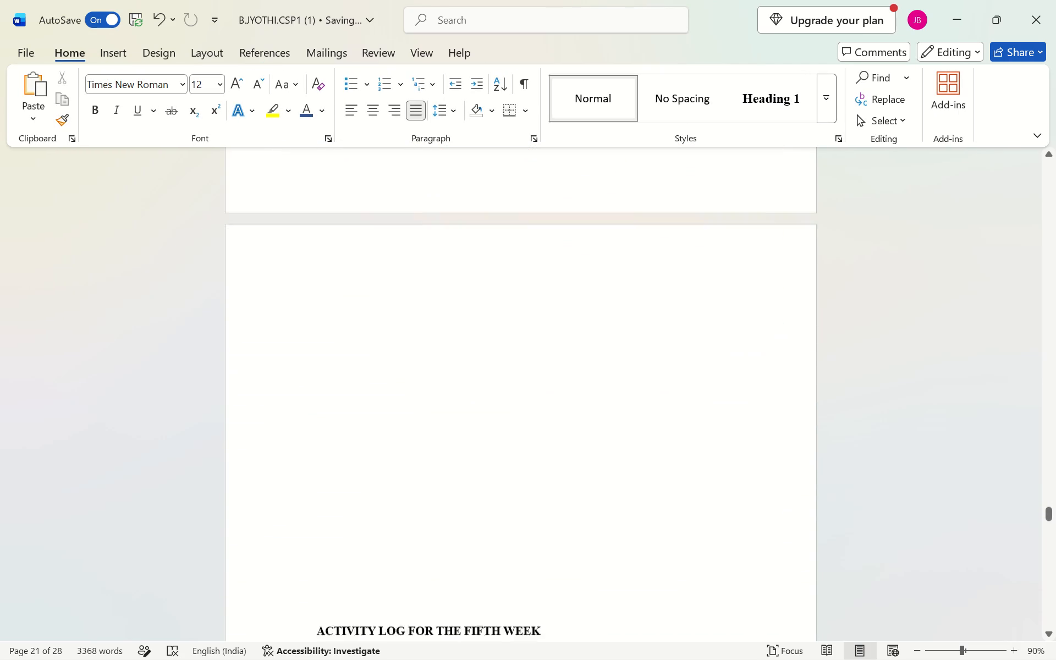
scroll(533, 612, down, 1)
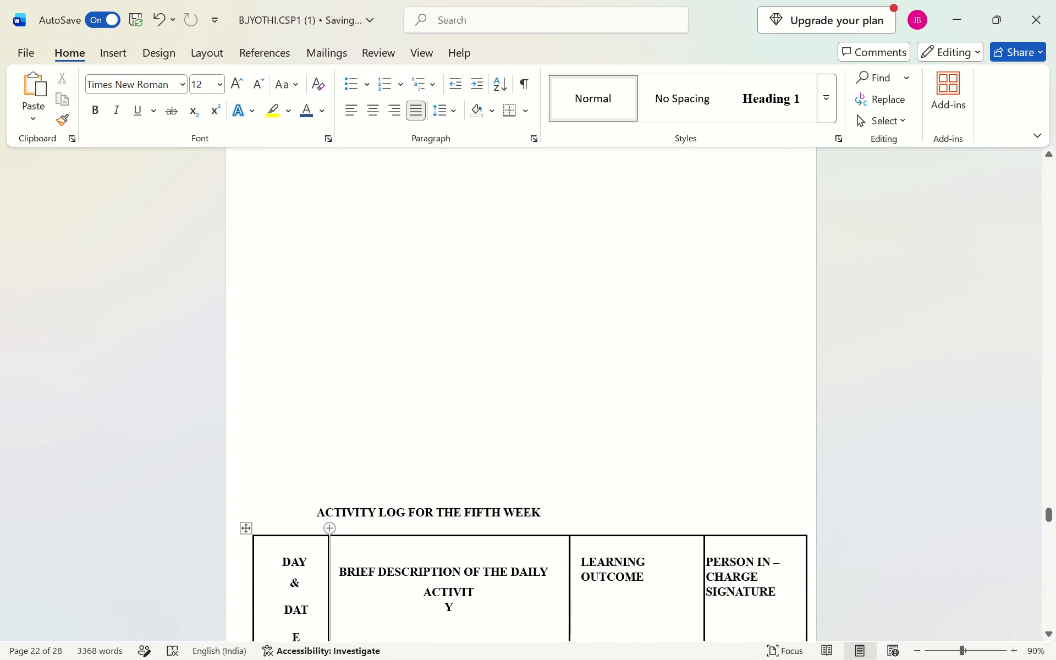
click(296, 508)
key(BackSpace)
key(BackSpace)
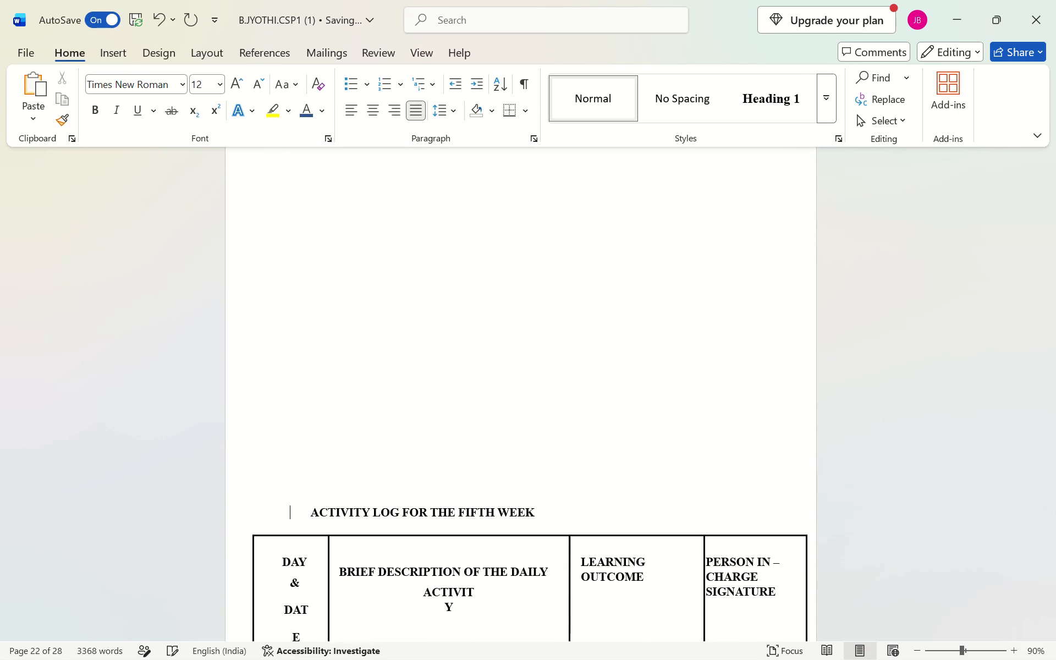
key(BackSpace)
key(BackSpace)
key(BackSpace)
key(BackSpace)
key(BackSpace)
key(BackSpace)
key(BackSpace)
key(BackSpace)
key(BackSpace)
key(BackSpace)
key(BackSpace)
key(BackSpace)
key(BackSpace)
key(BackSpace)
key(BackSpace)
key(BackSpace)
key(BackSpace)
key(BackSpace)
key(BackSpace)
key(BackSpace)
key(BackSpace)
key(BackSpace)
key(BackSpace)
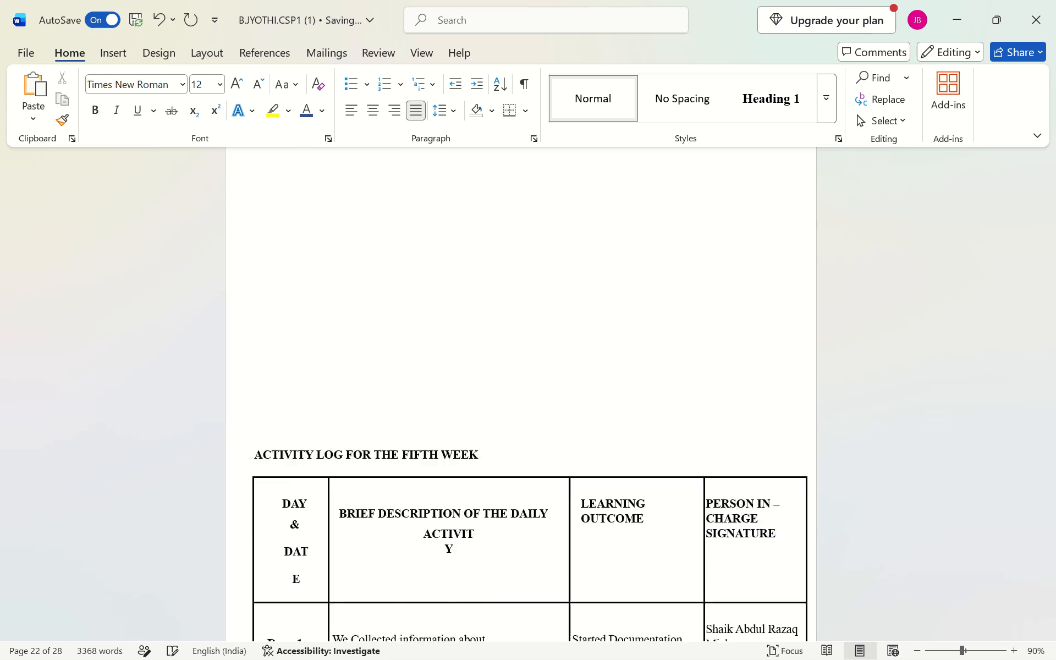
key(BackSpace)
key(BackSpace)
key(BackSpace)
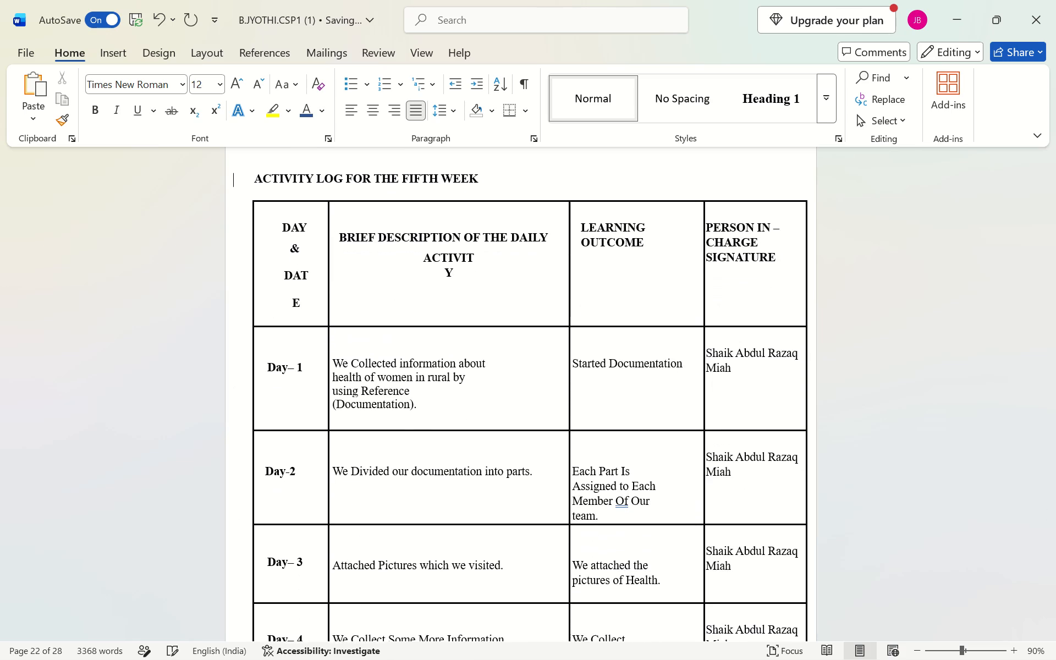
Indent the ACTIVITY LOG FOR THE FIFTH WEEK heading with spaces until it sits roughly centred above the activity table.
scroll(296, 508, down, 1)
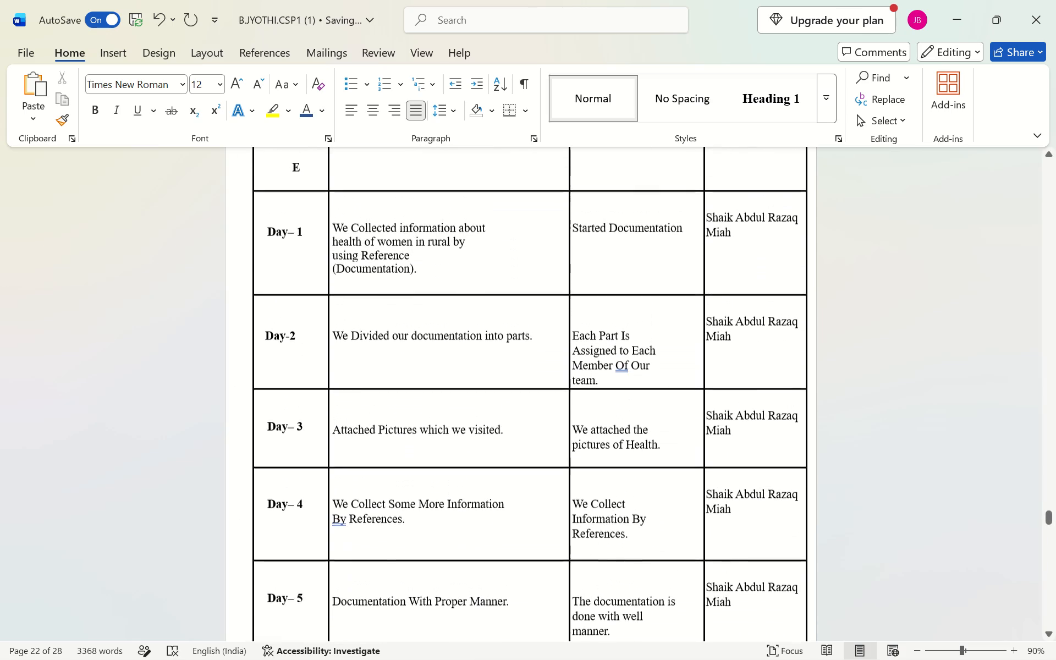
scroll(342, 573, up, 2)
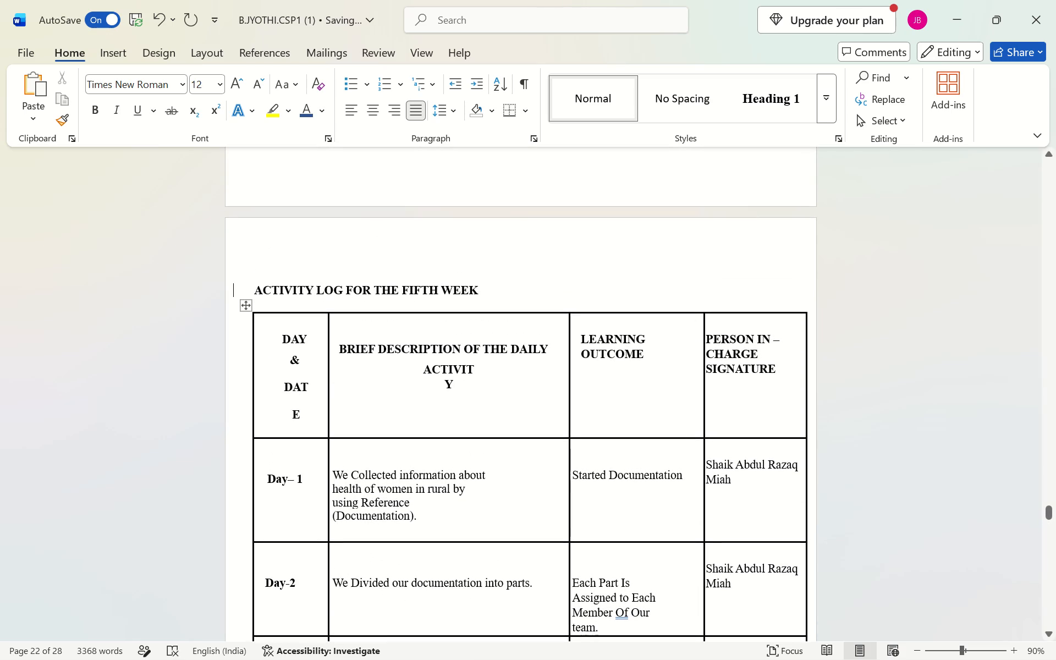
key(space)
key(space)
key(space)
key(space)
key(space)
key(space)
key(space)
key(space)
key(space)
key(space)
key(space)
key(space)
key(space)
key(space)
key(space)
key(space)
key(space)
key(space)
key(space)
key(space)
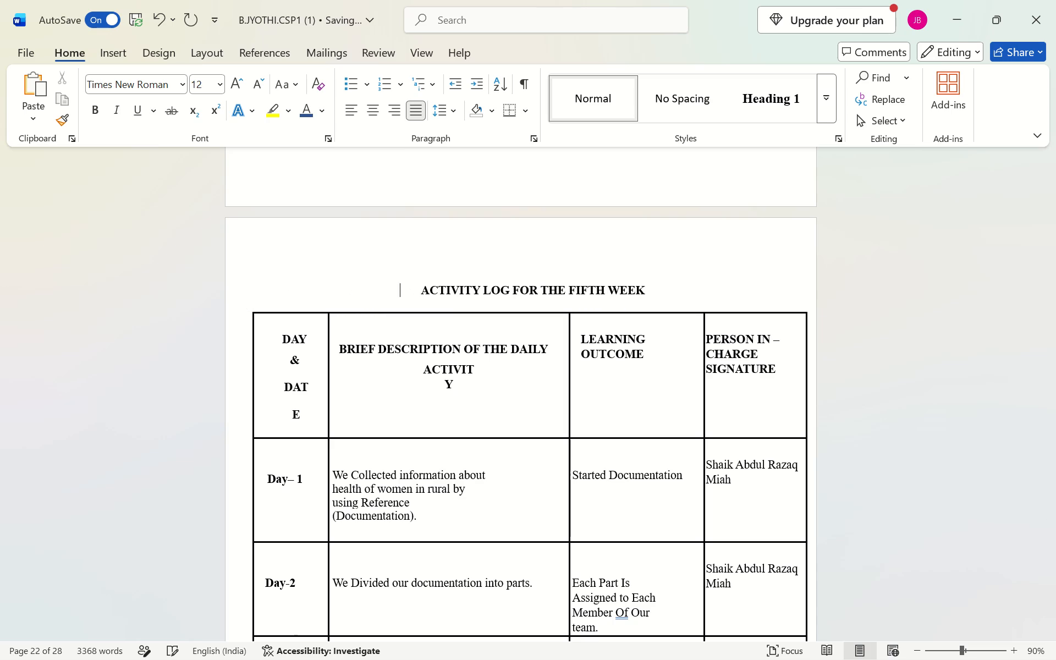
Delete the blank lines above CHAPTER 5 OUTCOMES DESCRIPTION, bringing it to the top of the page following the fifth-week table.
scroll(252, 294, up, 2)
scroll(252, 294, down, 2)
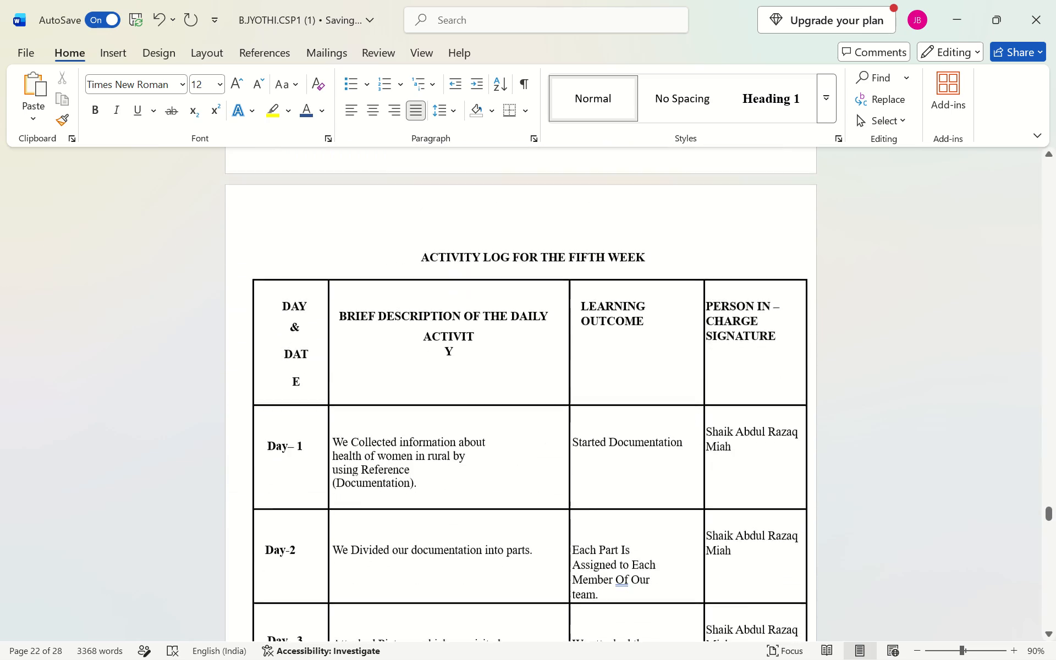
scroll(252, 294, down, 3)
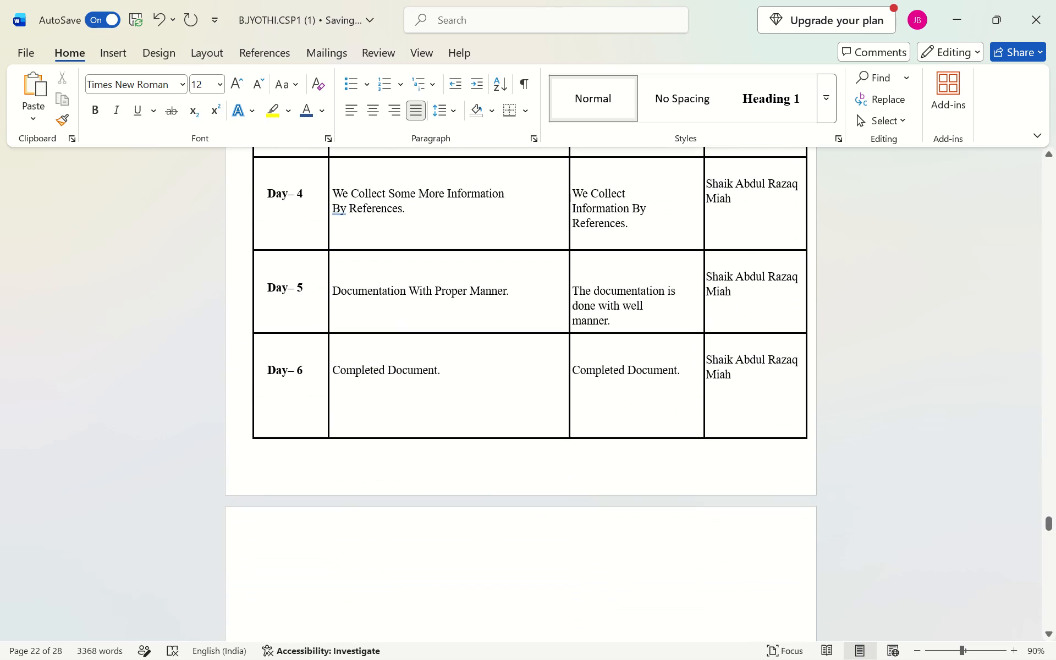
scroll(252, 294, down, 4)
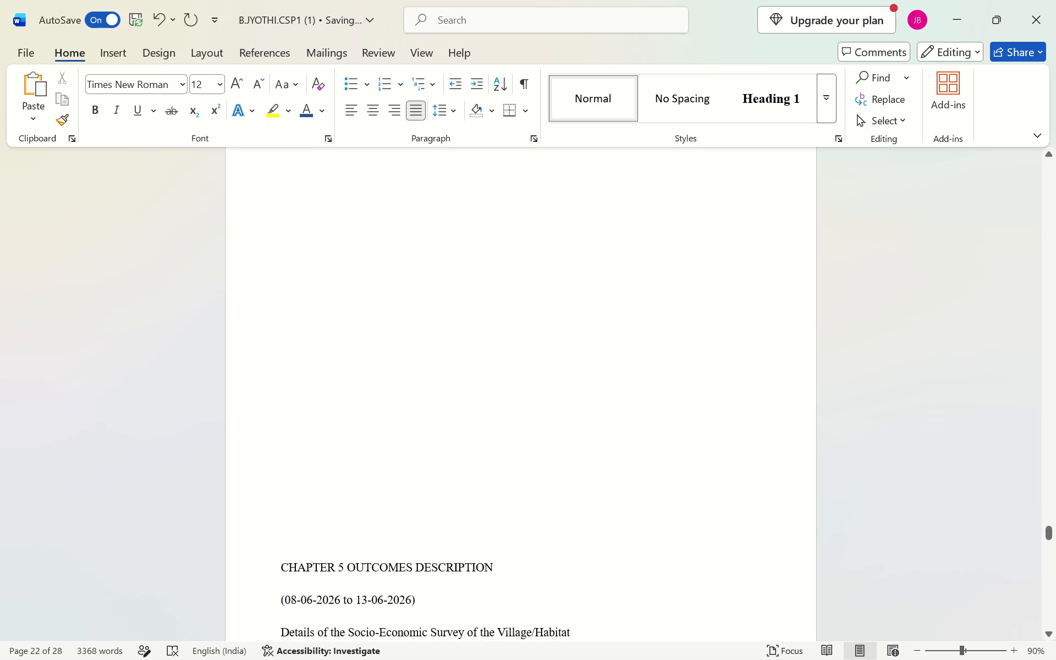
click(277, 562)
key(BackSpace)
key(BackSpace)
key(BackSpace)
key(BackSpace)
key(BackSpace)
key(BackSpace)
key(BackSpace)
key(BackSpace)
key(BackSpace)
key(BackSpace)
key(BackSpace)
key(BackSpace)
key(BackSpace)
key(BackSpace)
key(BackSpace)
key(BackSpace)
key(BackSpace)
key(BackSpace)
key(BackSpace)
key(BackSpace)
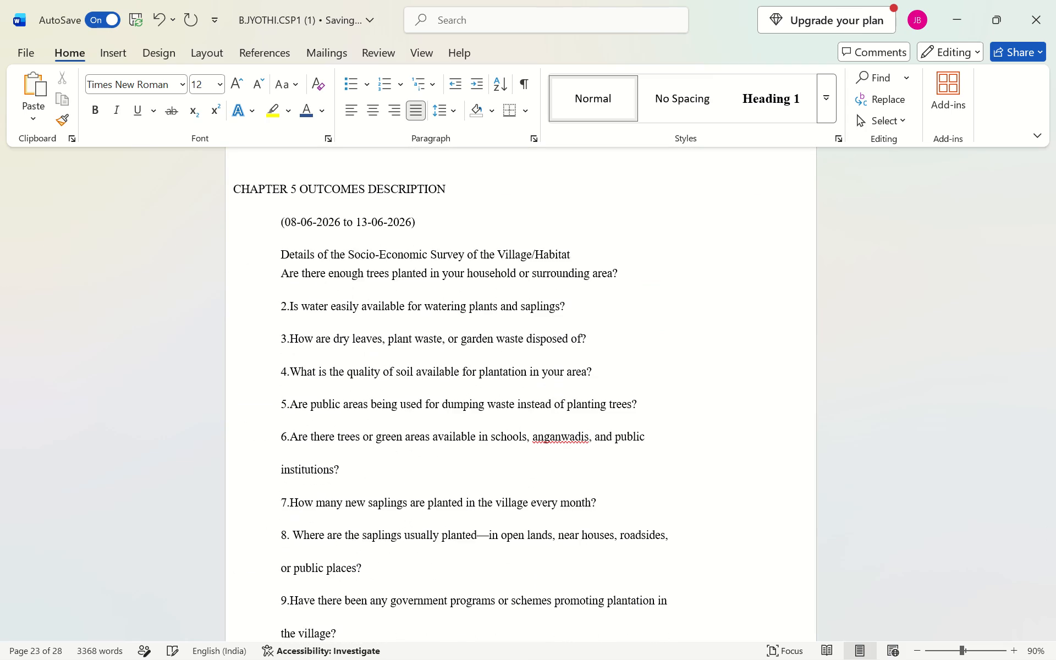
scroll(277, 562, up, 2)
key(BackSpace)
key(BackSpace)
key(BackSpace)
key(BackSpace)
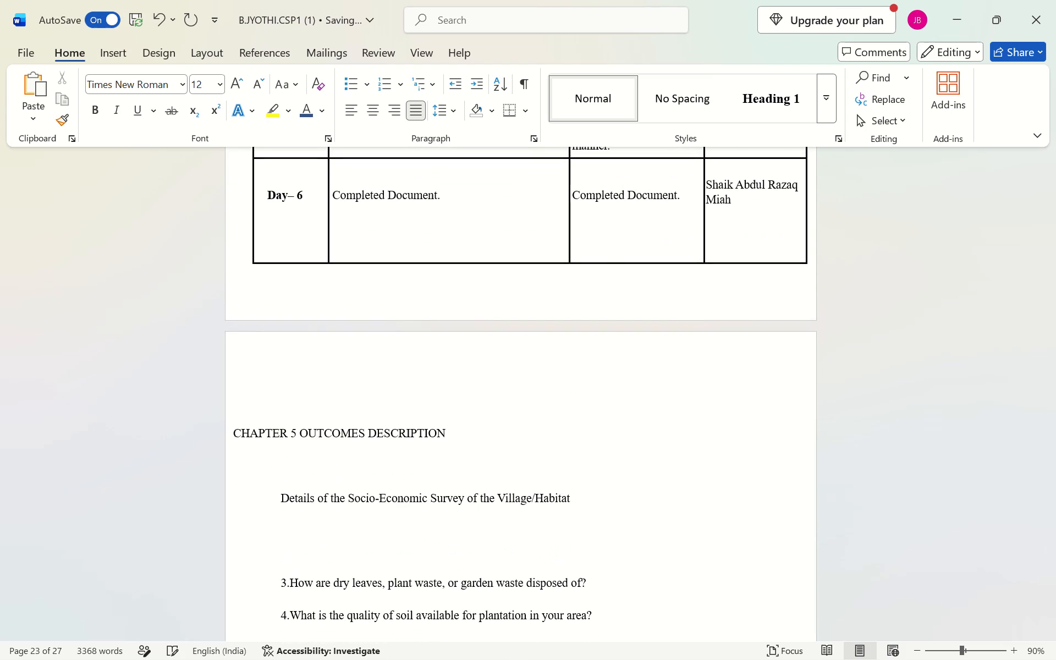
key(BackSpace)
key(BackSpace)
key(BackSpace)
Indent CHAPTER 5 OUTCOMES DESCRIPTION with spaces to nearly line up with the date line below it.
key(space)
key(space)
key(space)
key(space)
key(space)
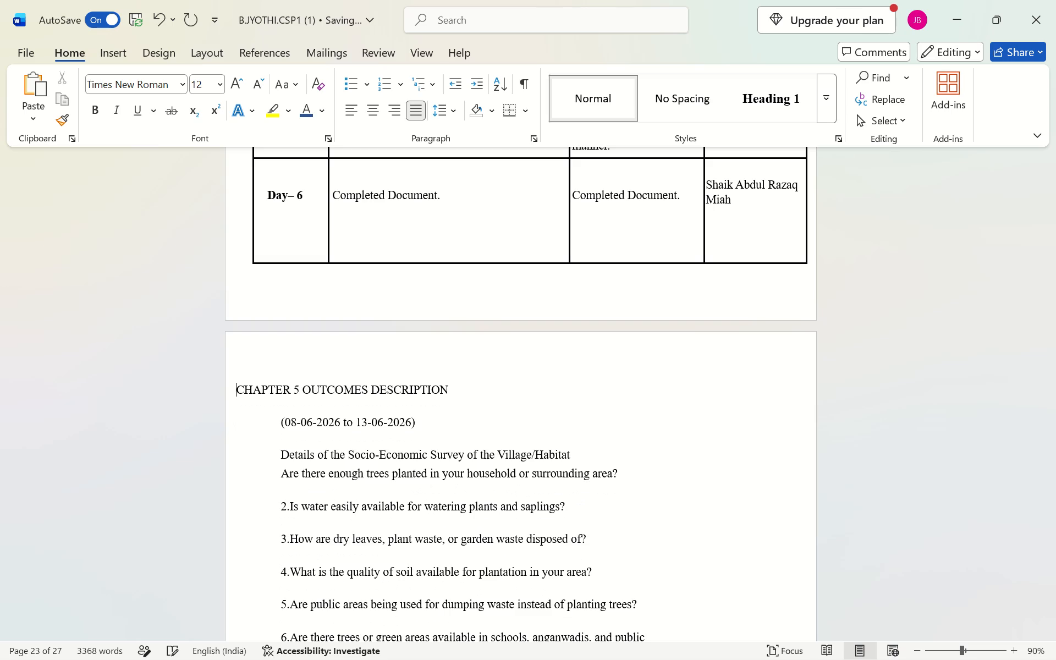
key(space)
key(space)
key(space)
key(space)
key(space)
key(space)
key(space)
key(space)
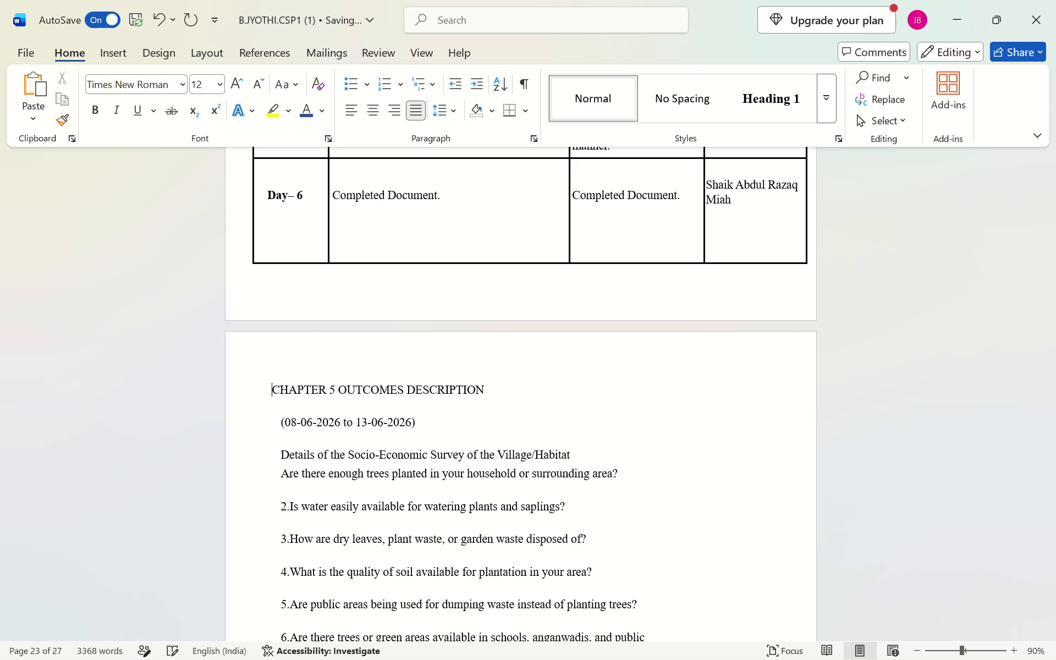
Clear the Overweight and Obesity text from its row in the Week-5 weekly report table.
scroll(277, 562, down, 3)
scroll(277, 562, up, 1)
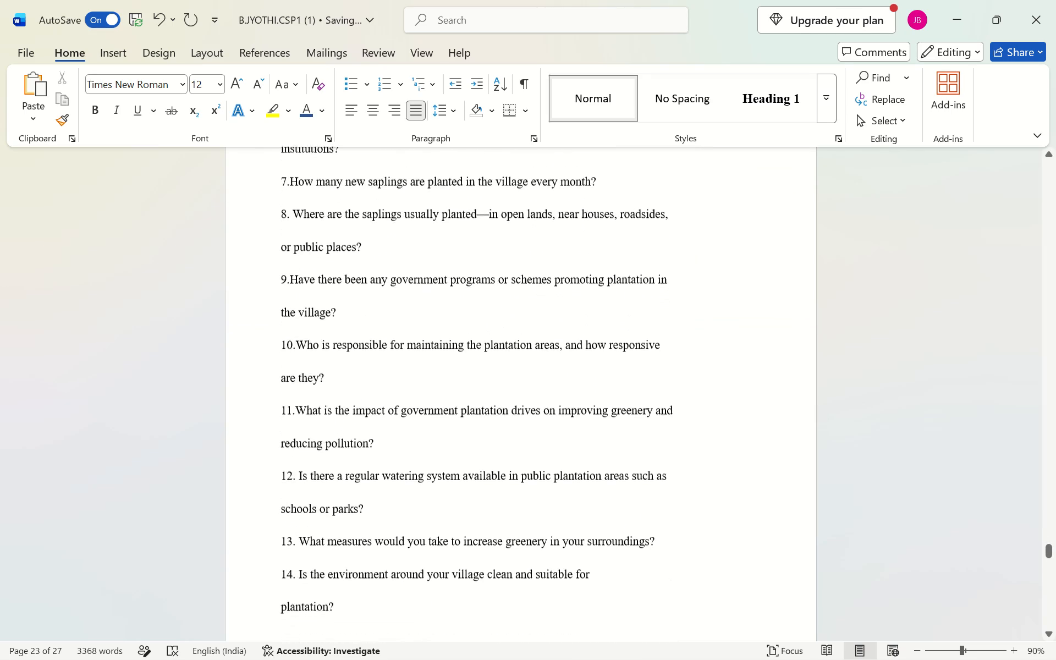
scroll(277, 562, up, 2)
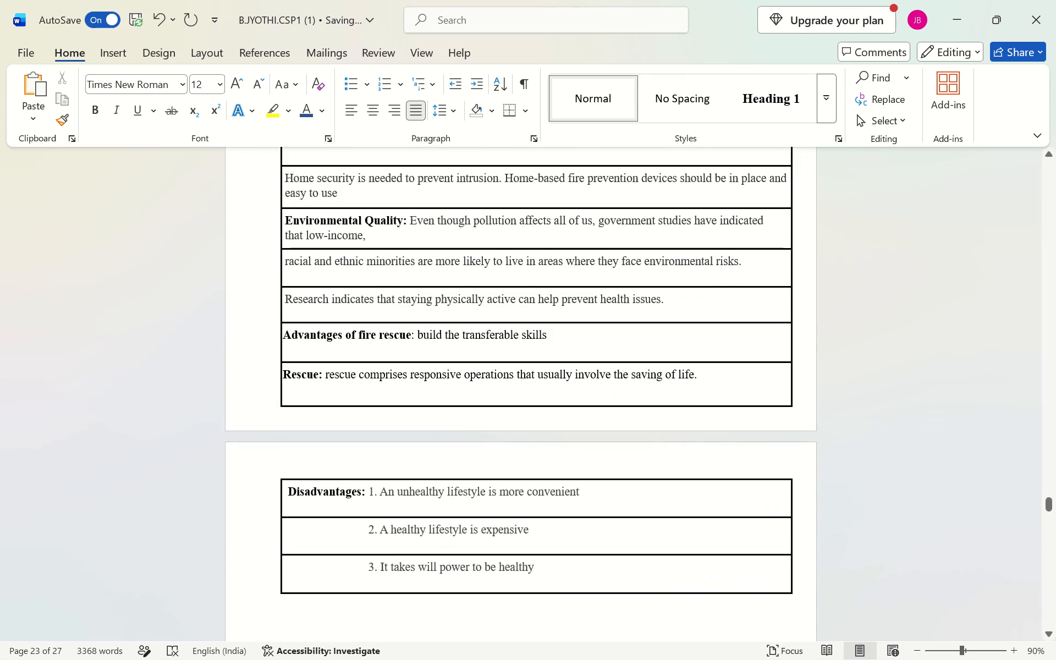
scroll(277, 562, up, 2)
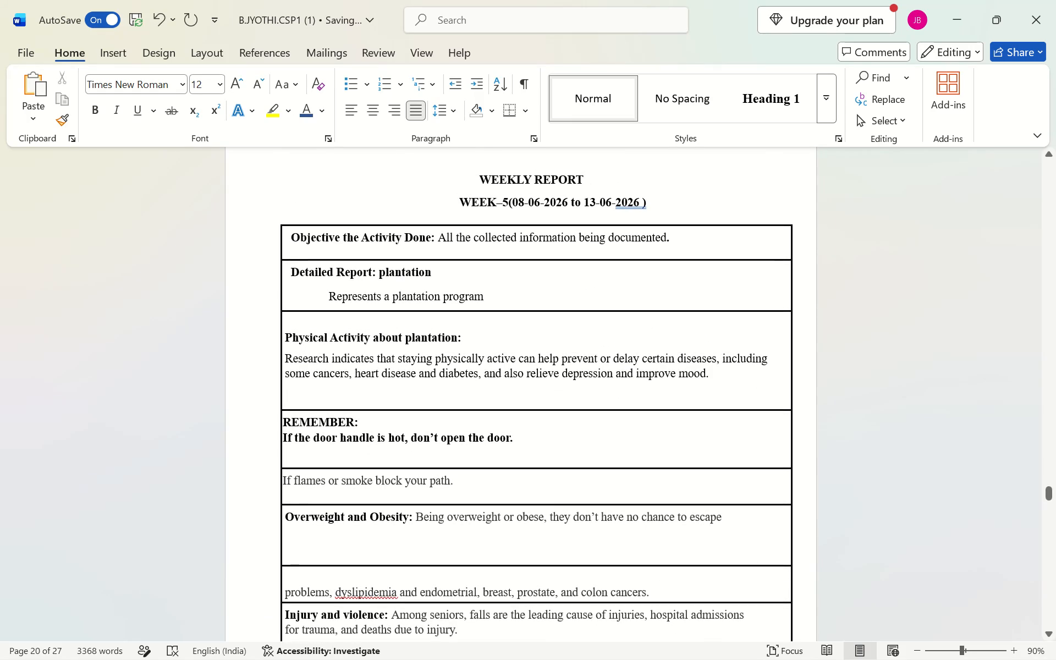
click(277, 562)
key(space)
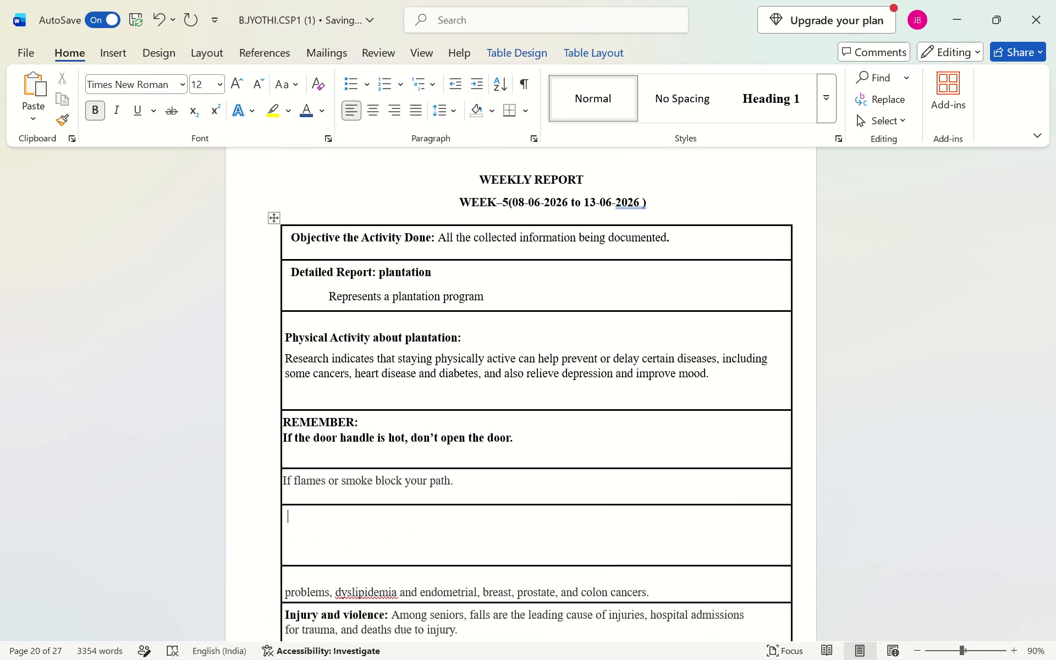
Place the insertion point before the WEEK–5 line, then switch to the other open project report and copy its entire Week-4 weekly report table.
scroll(277, 562, up, 2)
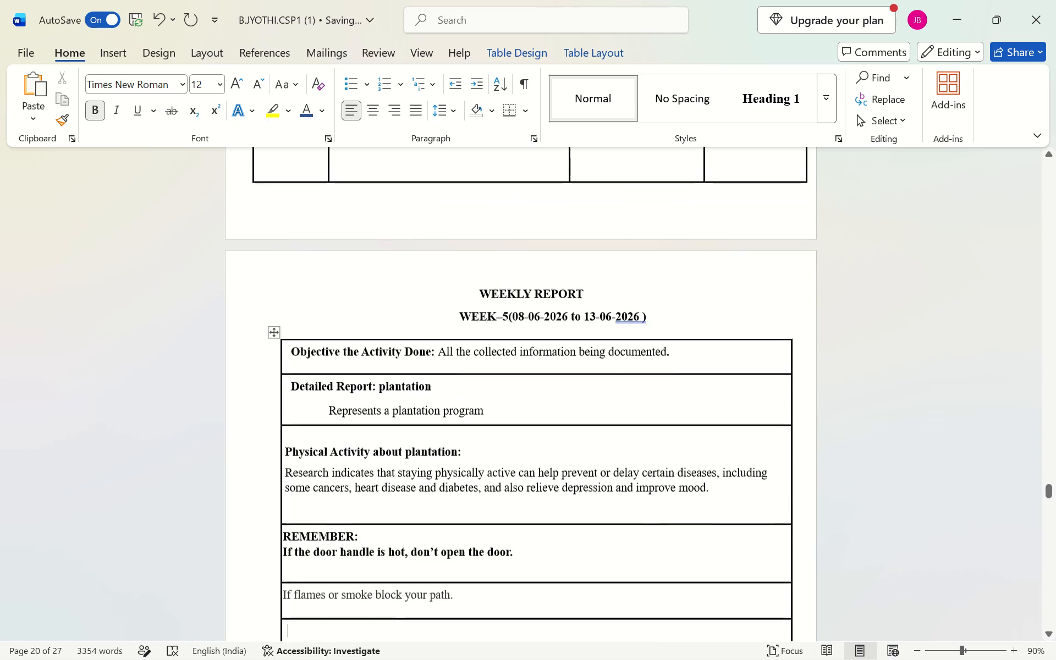
scroll(277, 562, up, 1)
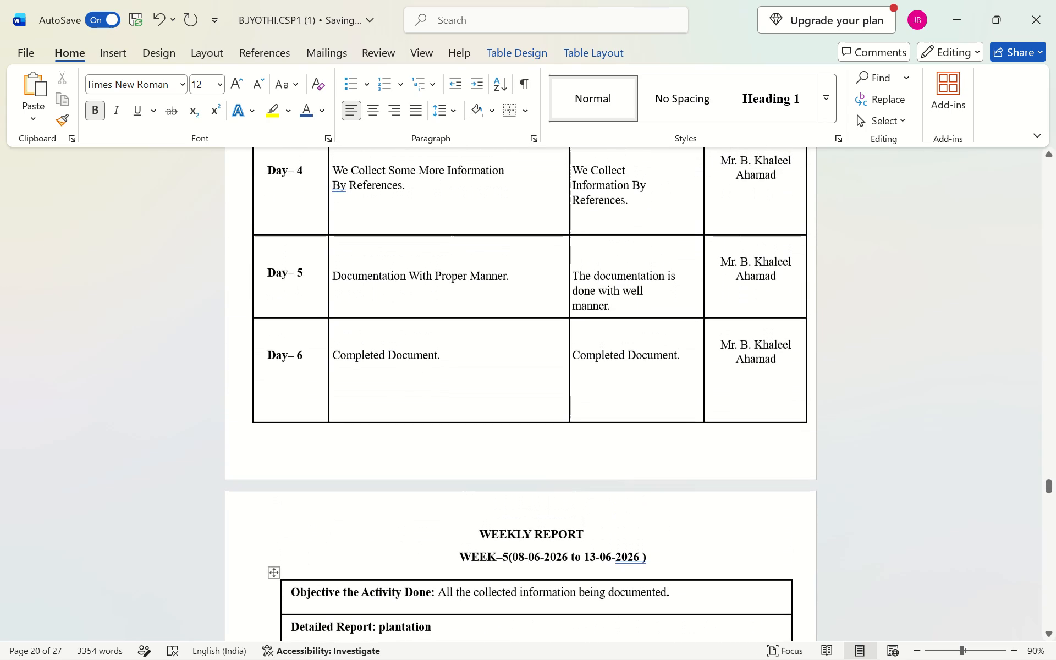
click(460, 555)
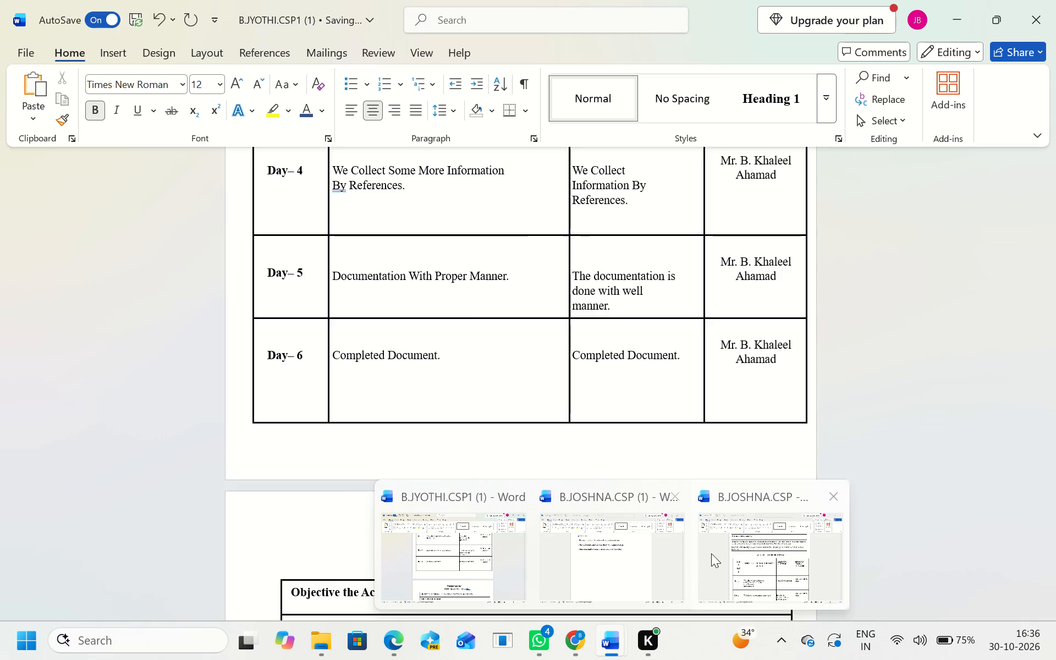
click(714, 554)
scroll(551, 428, up, 1)
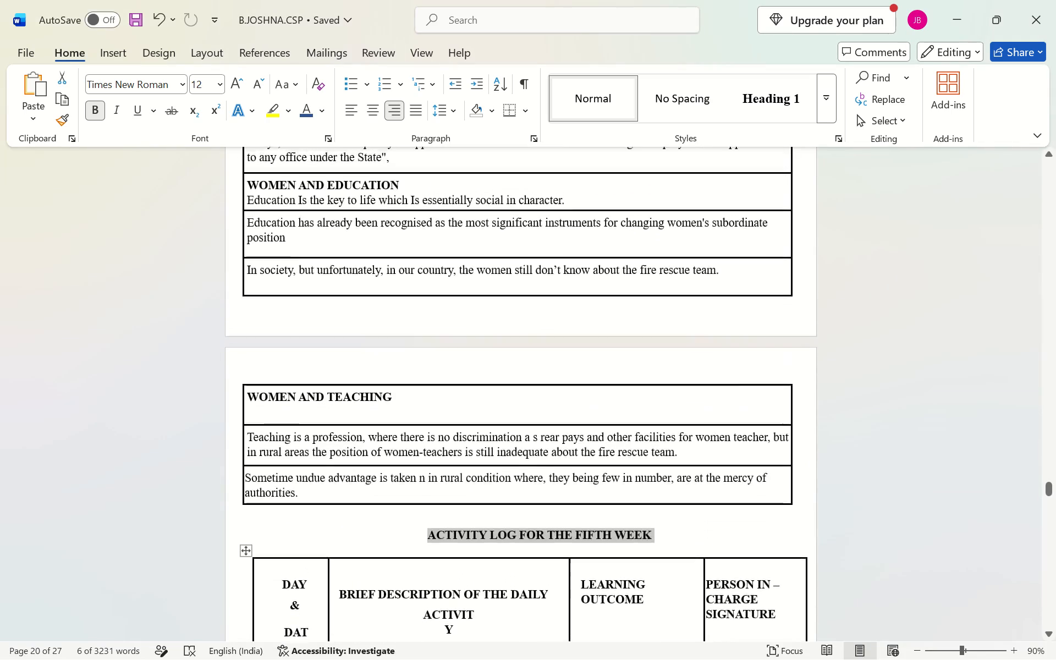
scroll(551, 428, up, 3)
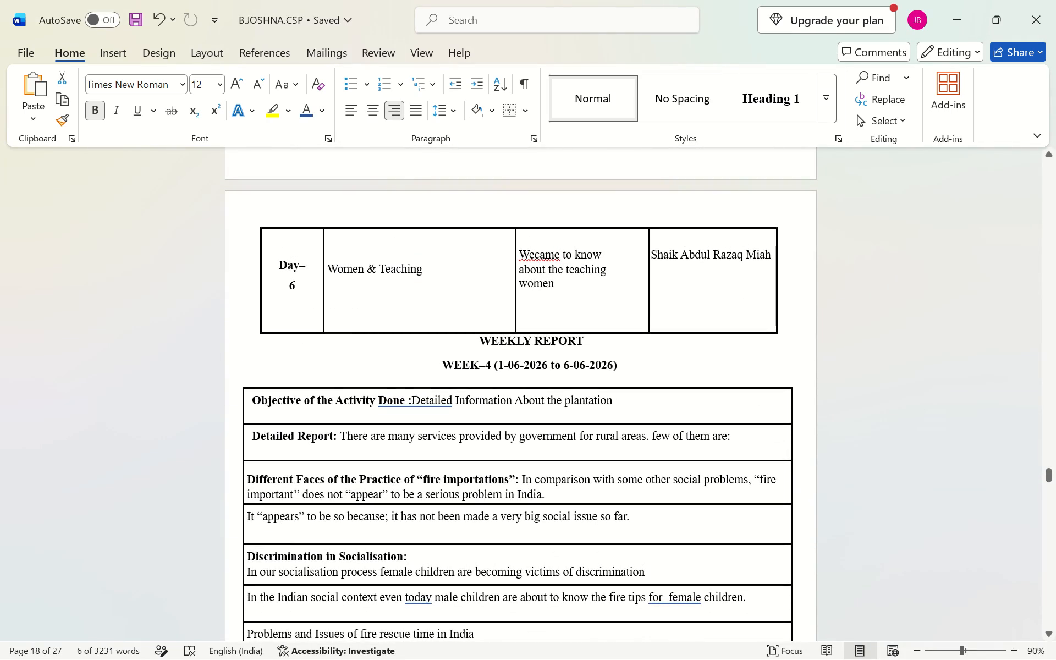
double_click(417, 452)
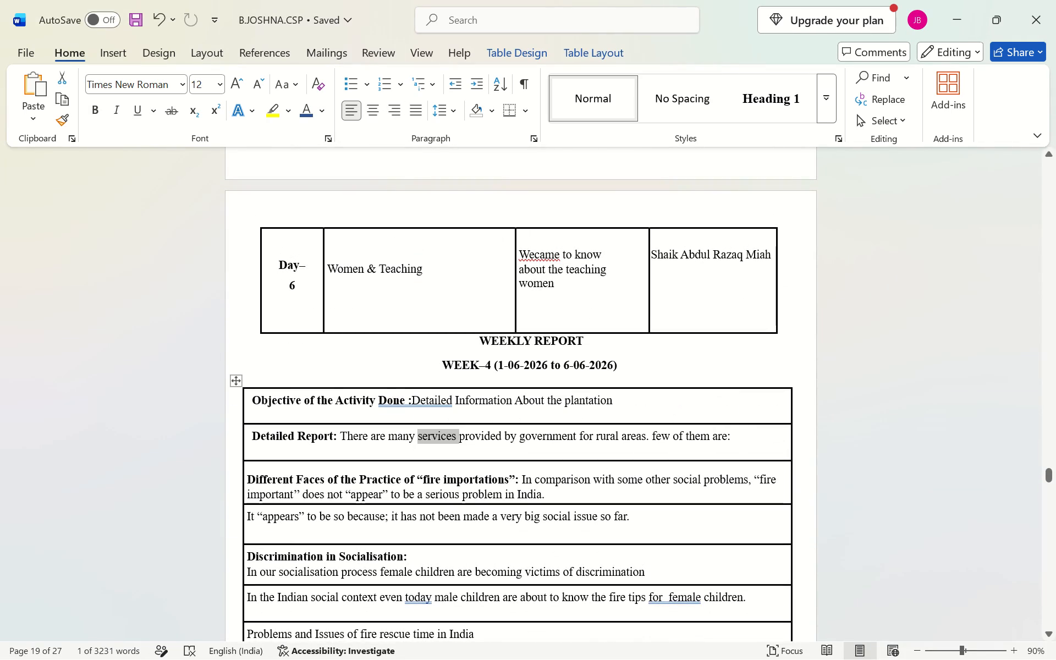
click(237, 386)
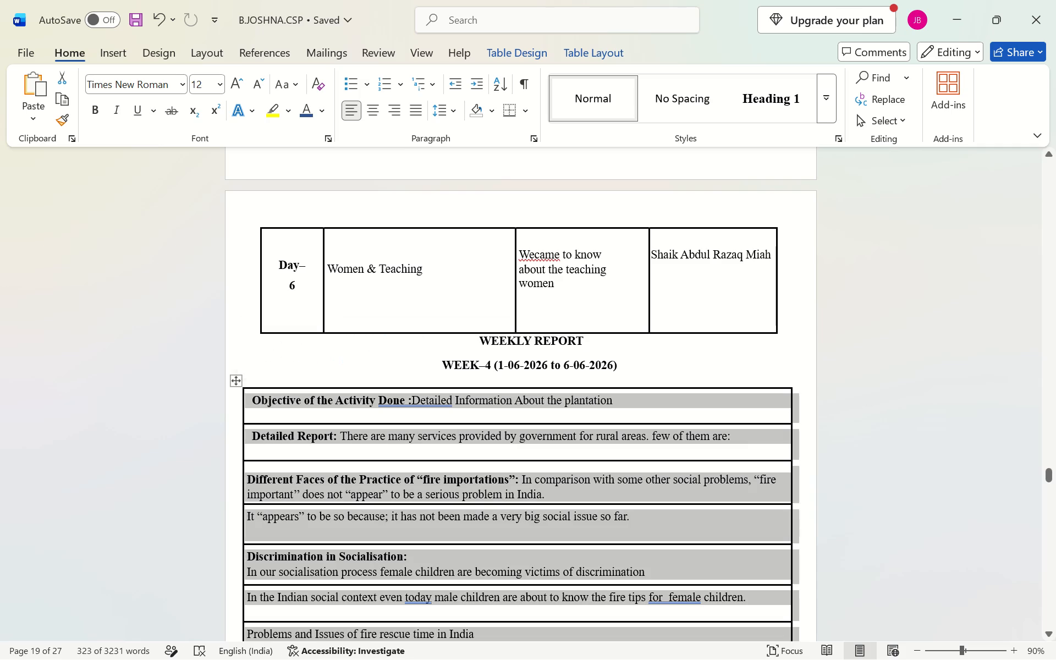
key(ctrl+c)
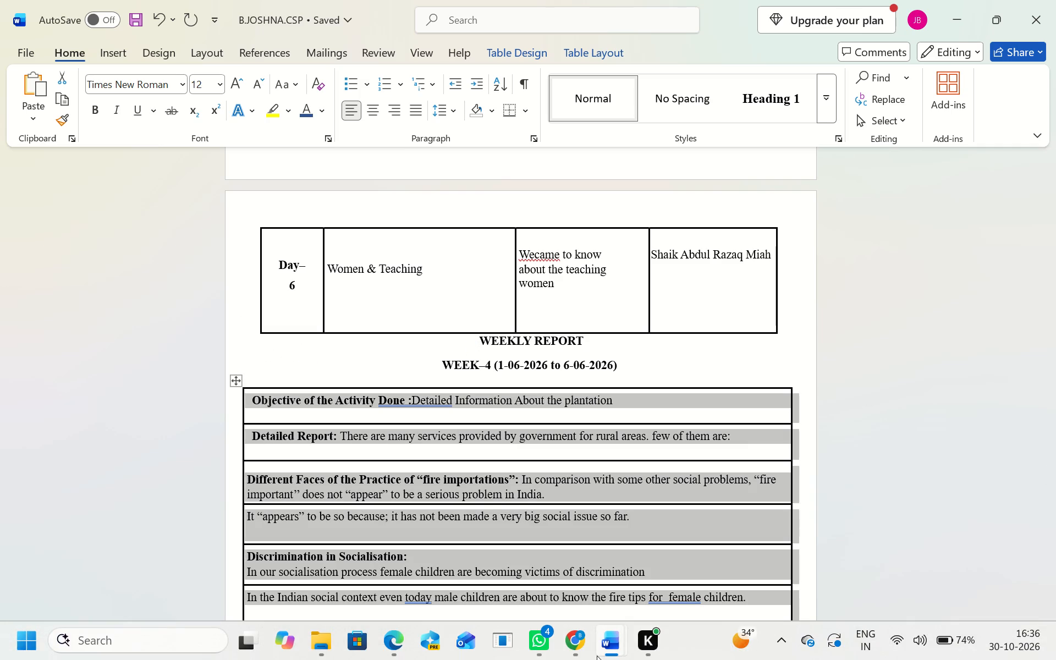
Return to the report being edited and paste the copied Week-4 table between the WEEKLY REPORT heading and the WEEK–5 line.
click(446, 570)
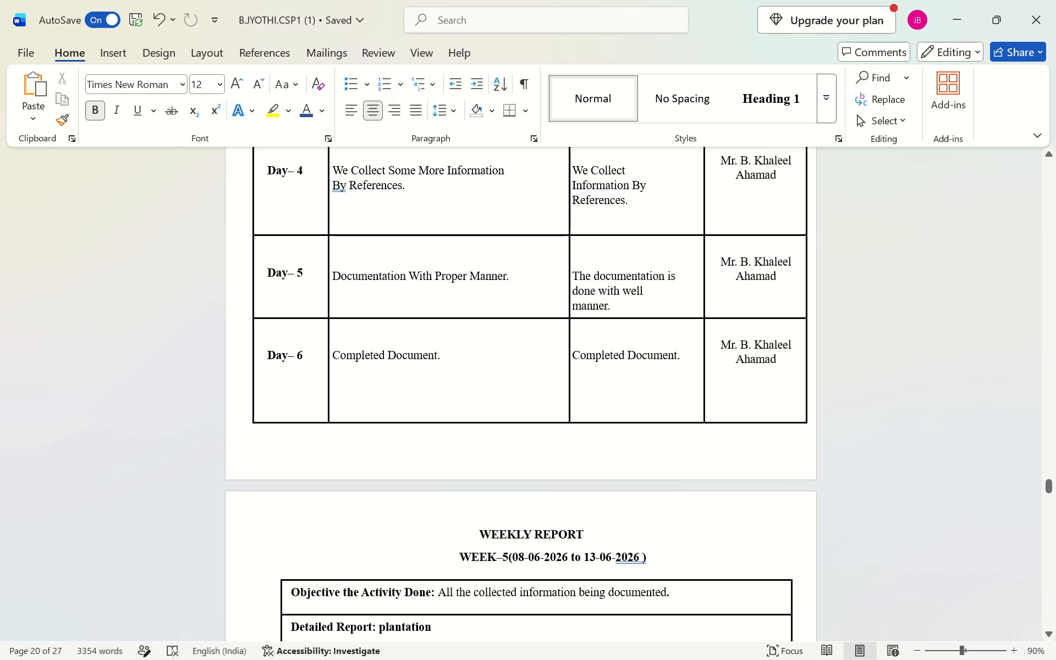
key(Return)
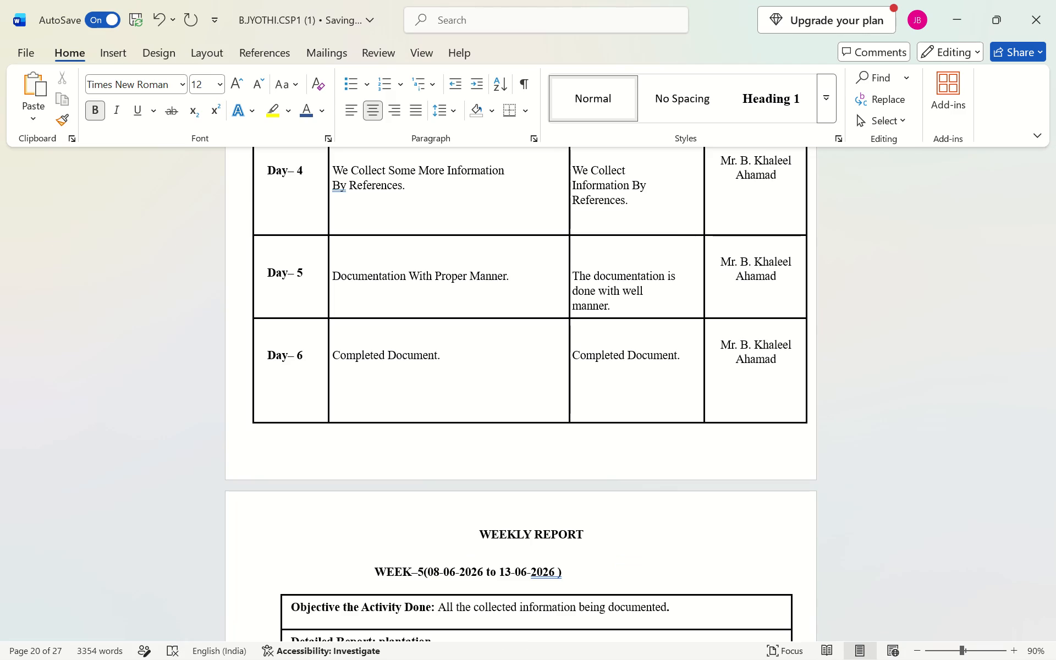
key(ctrl+v)
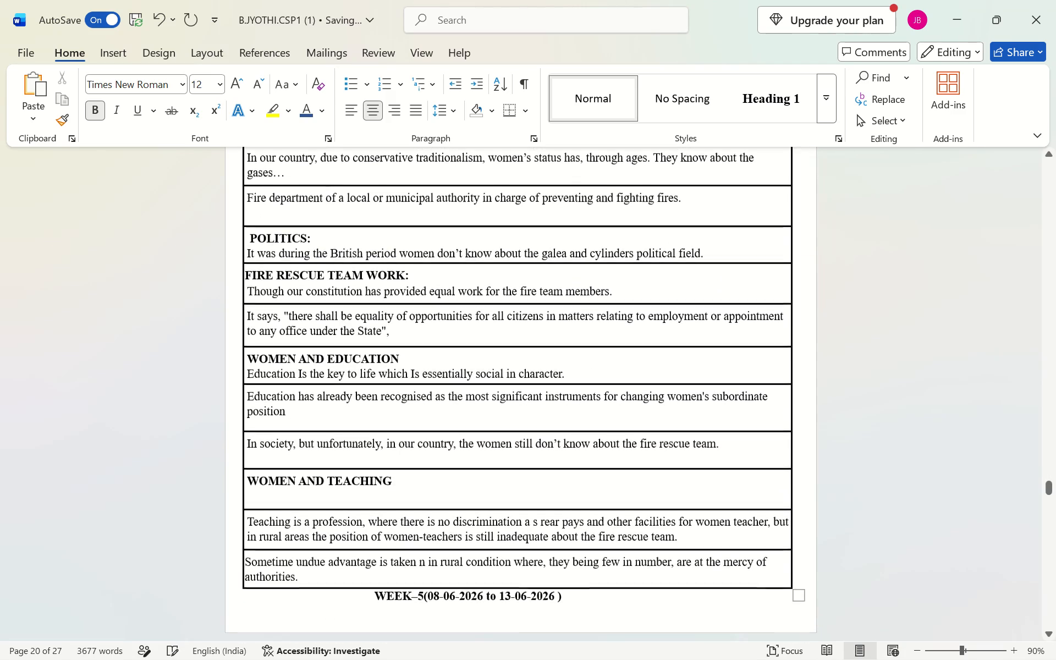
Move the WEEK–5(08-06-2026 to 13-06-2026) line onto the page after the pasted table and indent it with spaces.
key(Return)
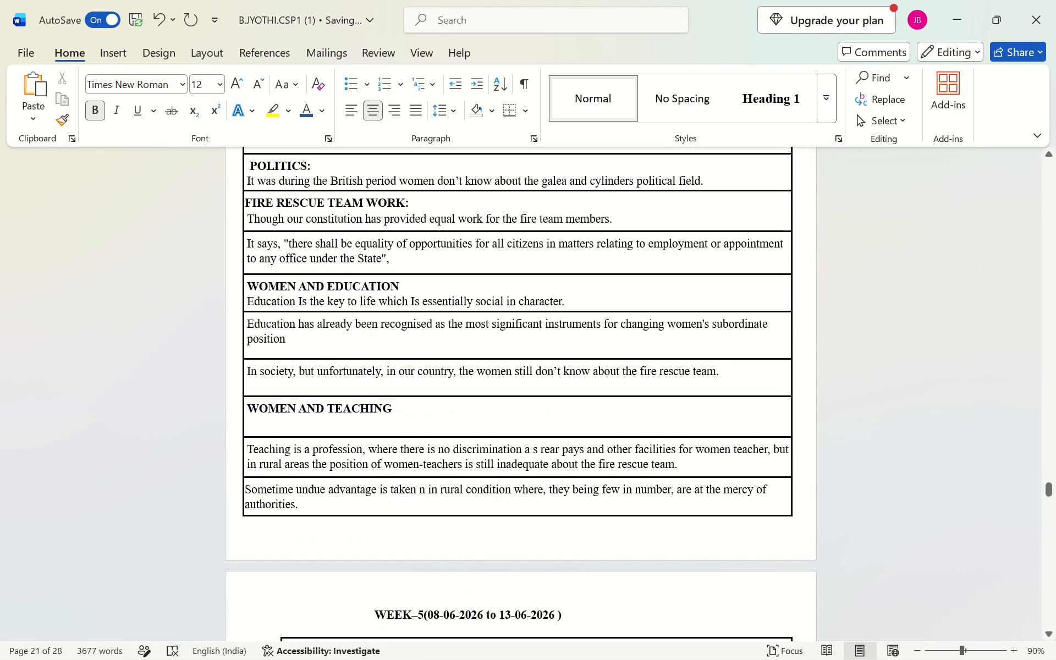
key(space)
key(space)
key(space)
key(space)
key(space)
key(space)
key(space)
key(space)
key(space)
key(space)
key(space)
key(space)
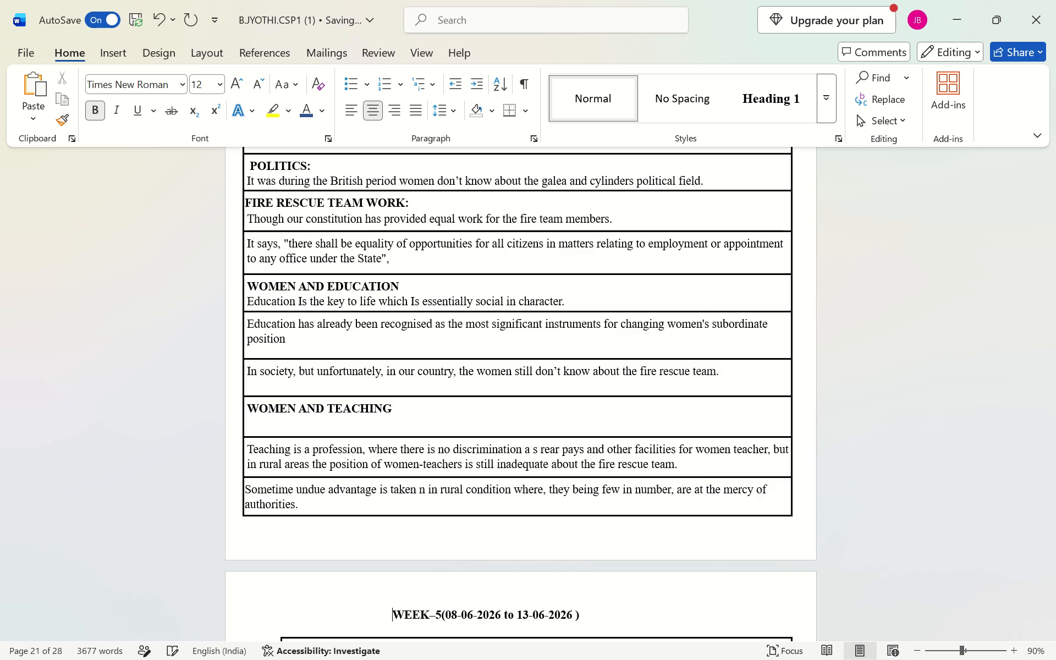
scroll(449, 513, up, 2)
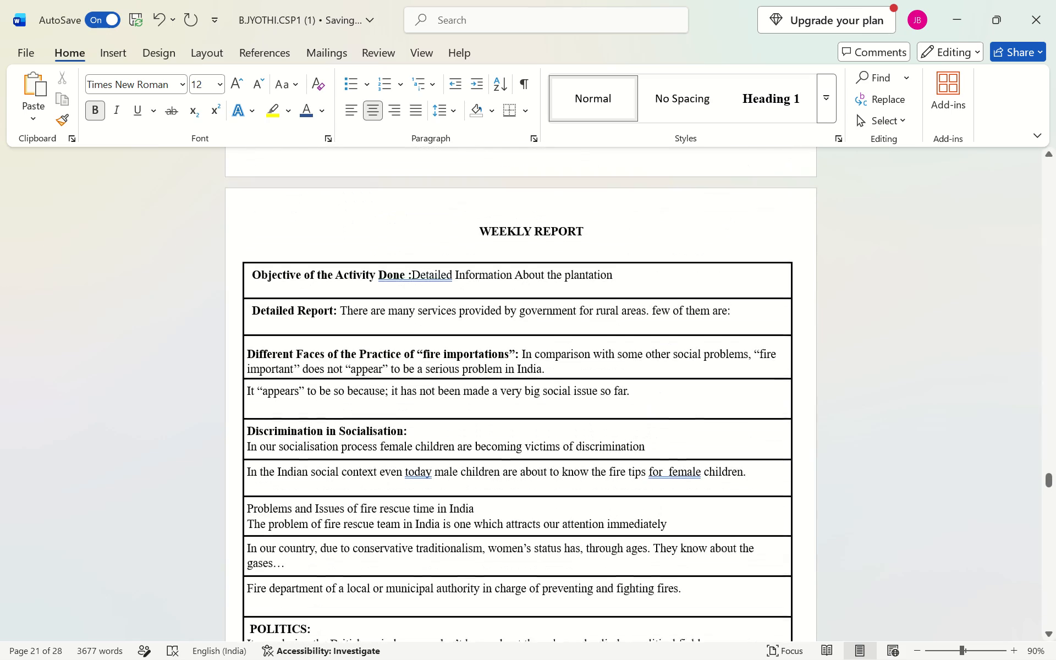
scroll(449, 513, up, 1)
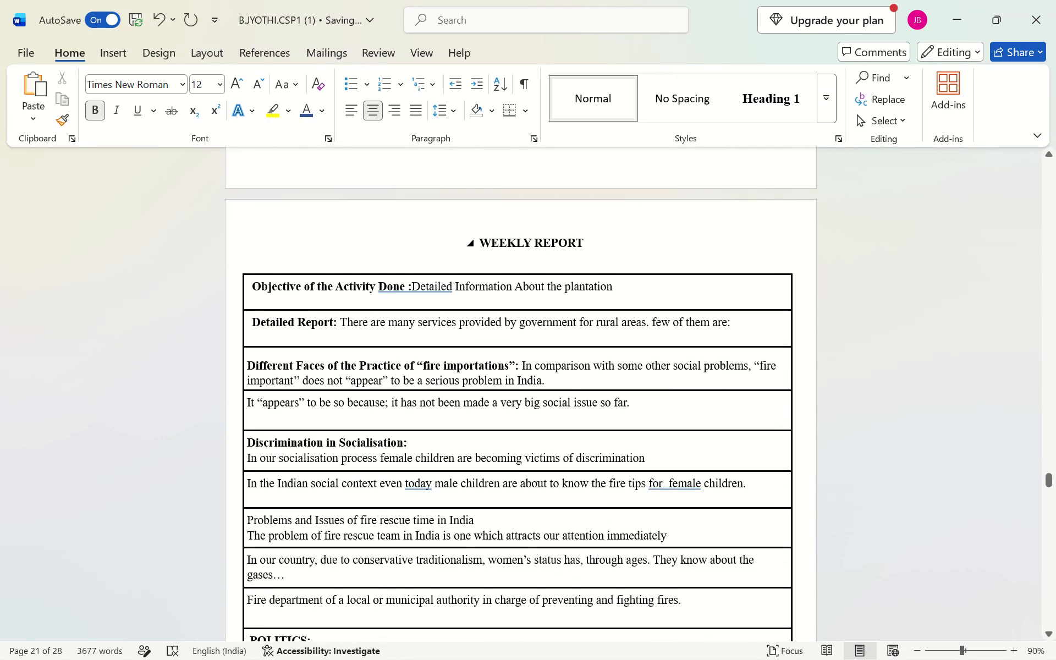
Add a new line between the WEEKLY REPORT heading and the pasted Week-4 table, and indent it toward the middle of the page.
click(587, 243)
key(Return)
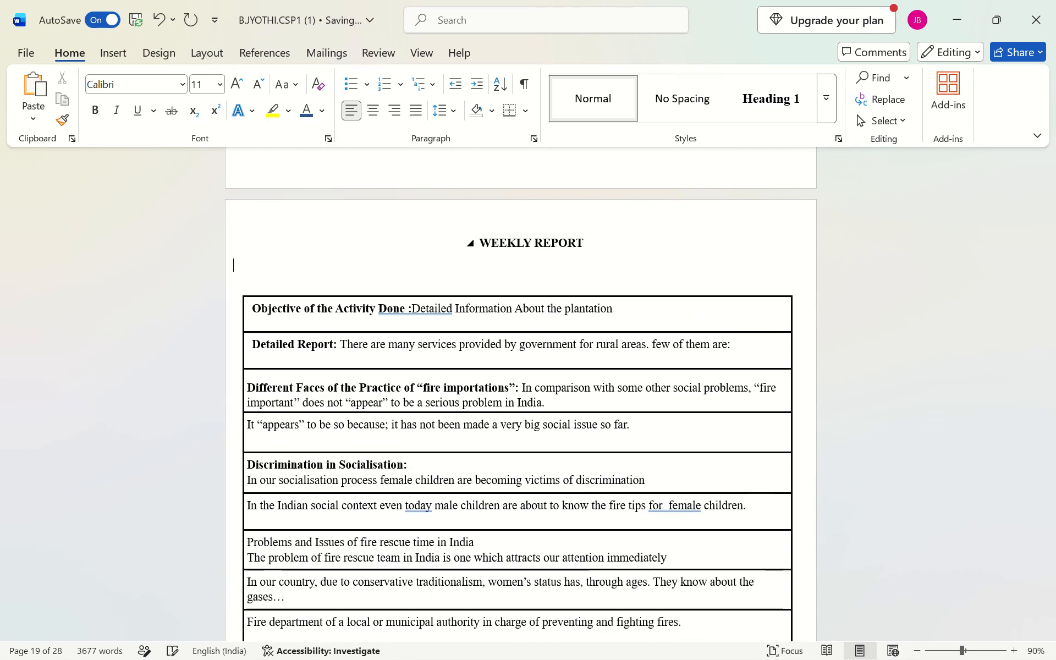
key(space)
key(space)
key(space)
key(space)
key(space)
key(space)
key(space)
key(space)
key(space)
key(space)
key(space)
key(space)
key(space)
key(space)
key(space)
key(space)
key(space)
key(space)
key(space)
key(space)
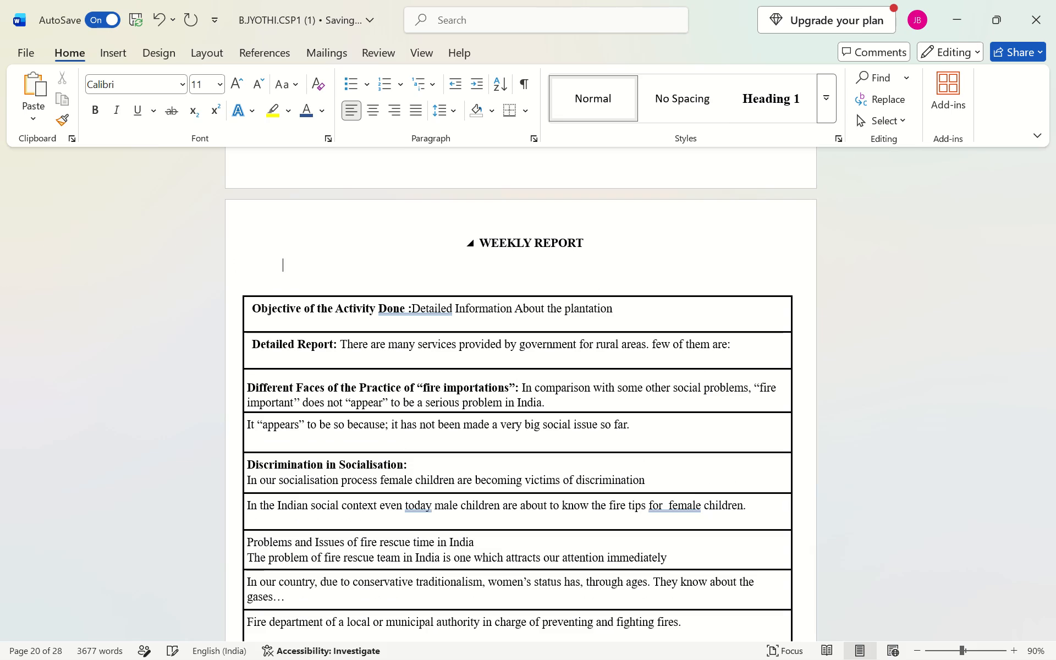
key(space)
key(space)
key(space)
key(space)
key(Tab)
key(Tab)
key(Tab)
key(Tab)
key(Tab)
key(Tab)
key(BackSpace)
key(BackSpace)
Copy the WEEK–4 (1-06-2026 to 6-06-2026) line from the other project report and paste it onto the indented line under WEEKLY REPORT.
click(739, 555)
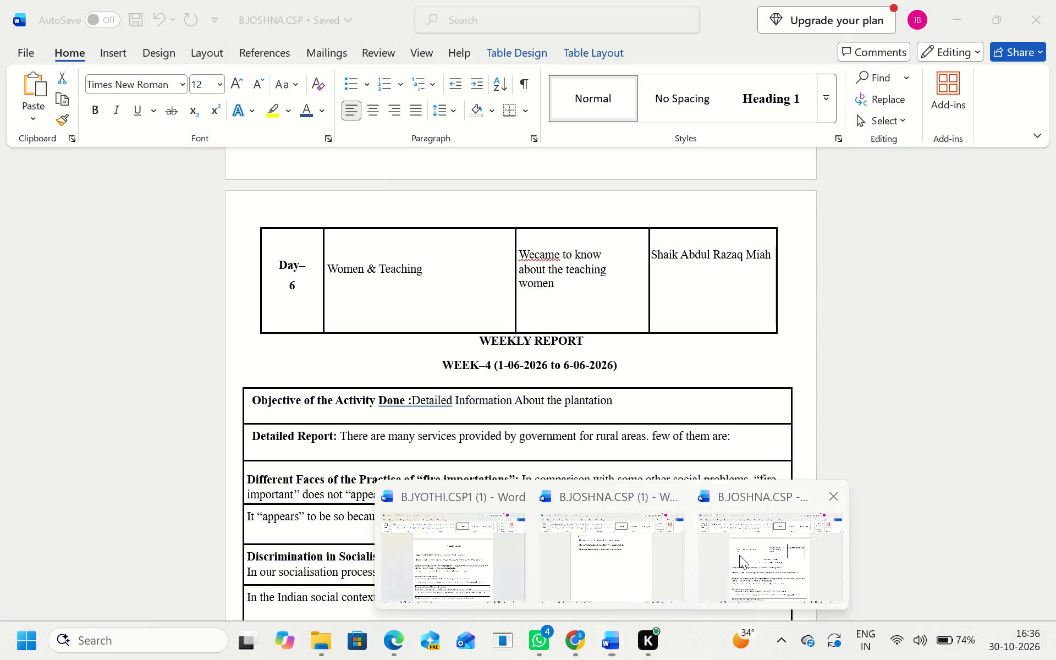
drag(446, 367, 450, 367)
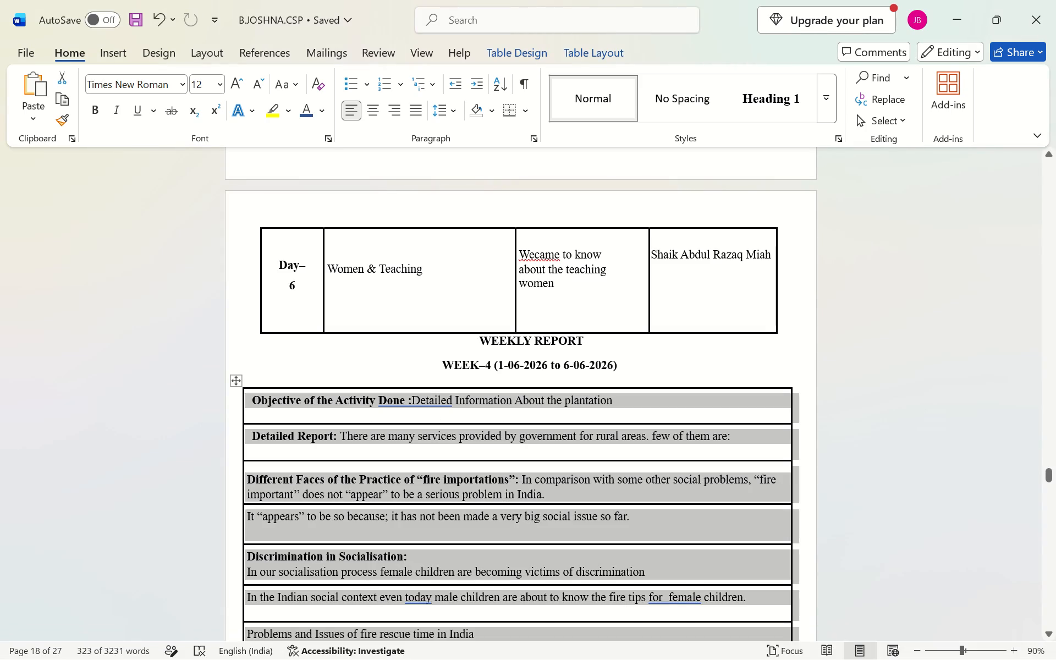
drag(450, 367, 618, 368)
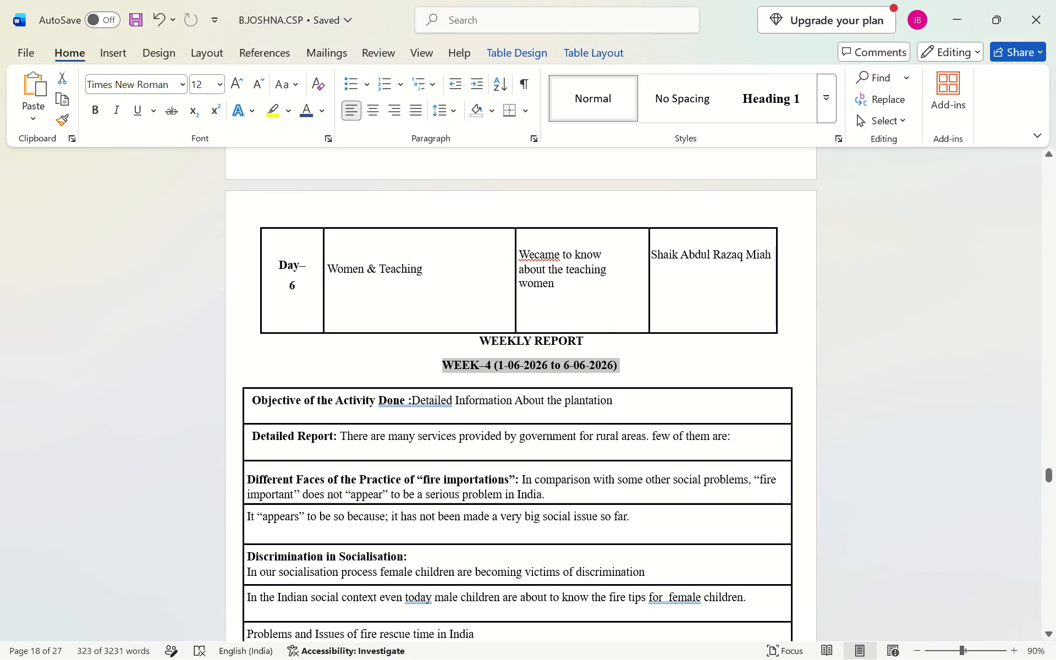
key(ctrl+c)
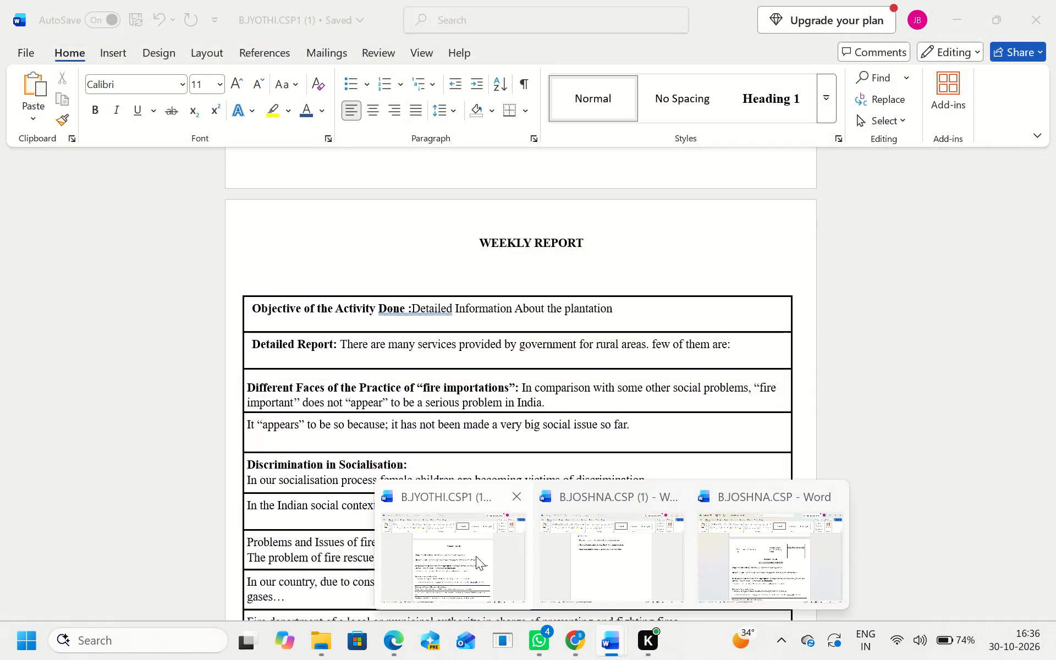
click(475, 555)
key(ctrl+v)
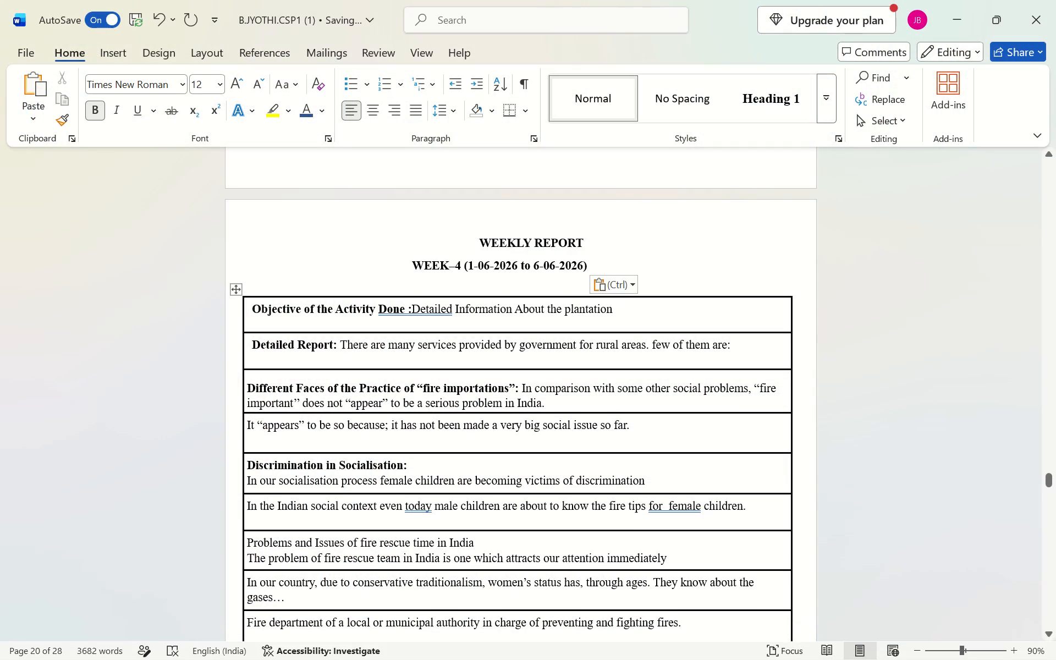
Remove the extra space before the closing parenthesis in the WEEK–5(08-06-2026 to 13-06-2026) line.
scroll(471, 390, down, 7)
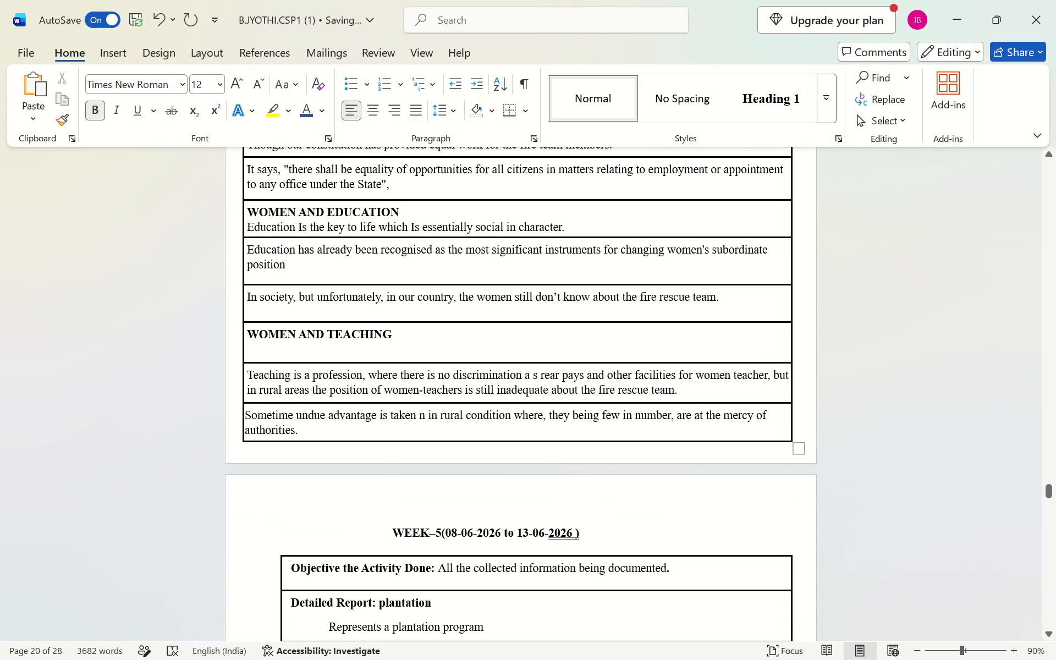
click(575, 532)
key(BackSpace)
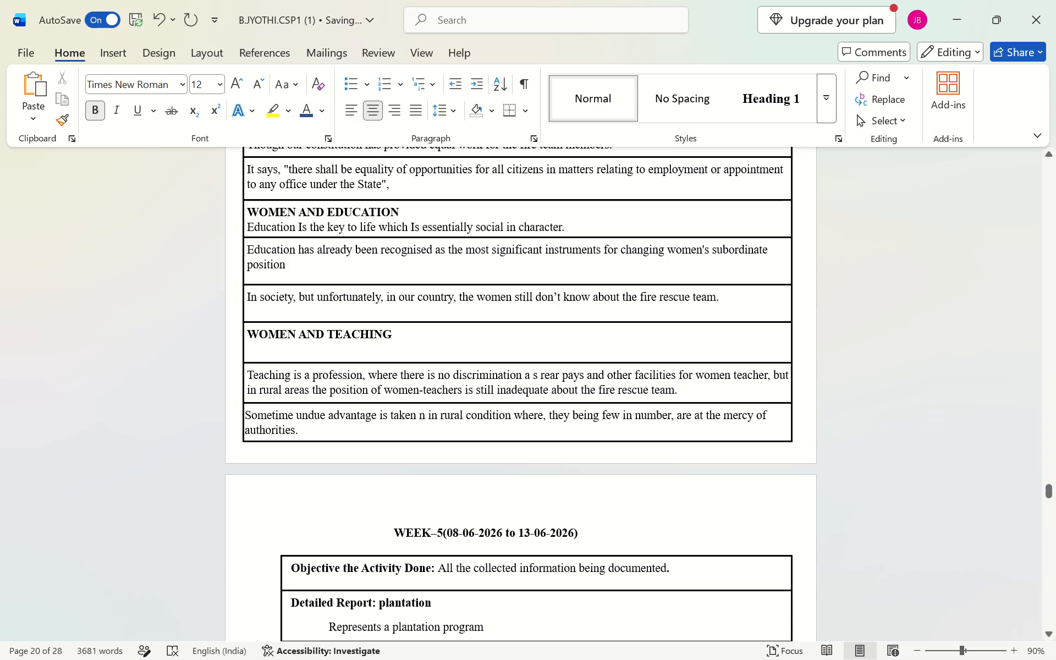
Enter the heading WEEKLY REPORT on the empty line above the WEEK–5 date line.
click(438, 509)
text(WEE)
text(KLY)
key(space)
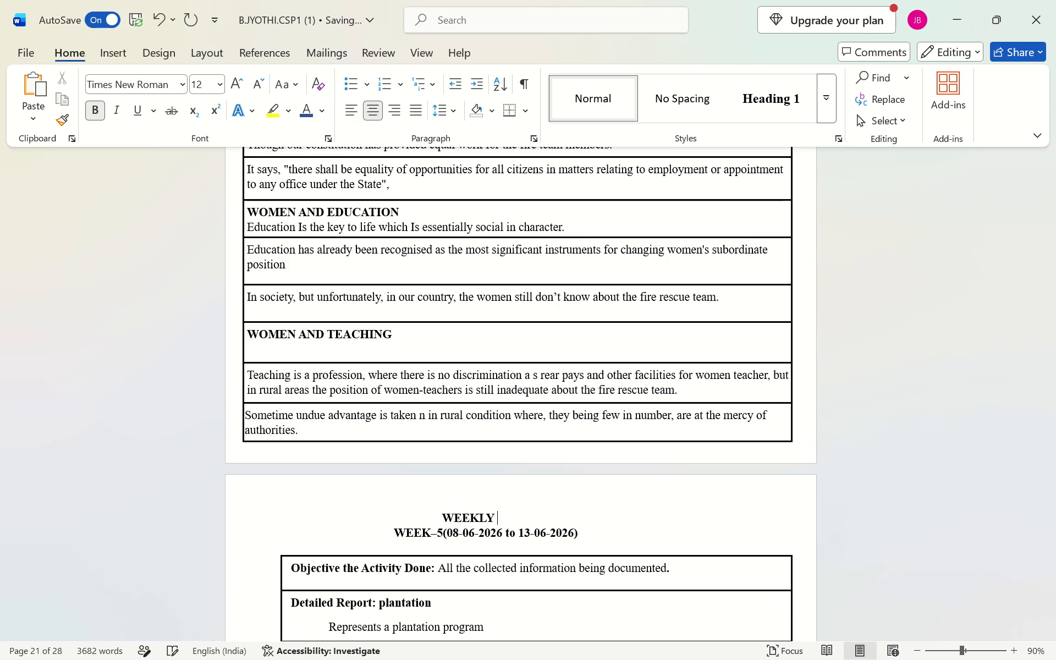
text(RE)
text(PORT)
Replace the indentation of the WEEKLY REPORT heading above the pasted WEEK–4 line so it sits roughly centred over that line.
scroll(438, 509, down, 2)
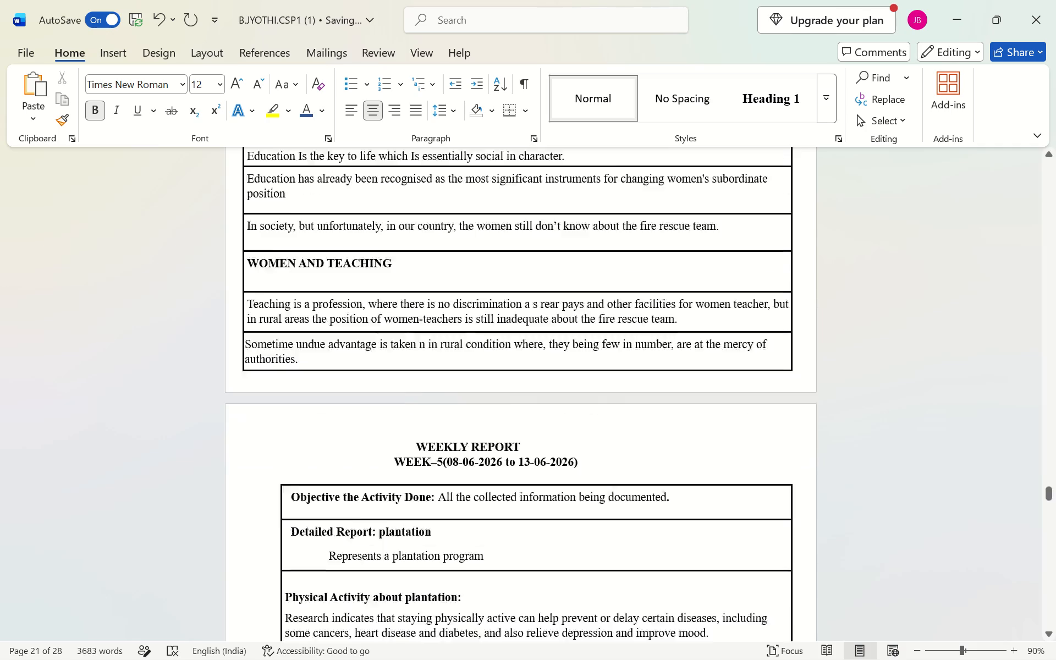
scroll(438, 509, down, 5)
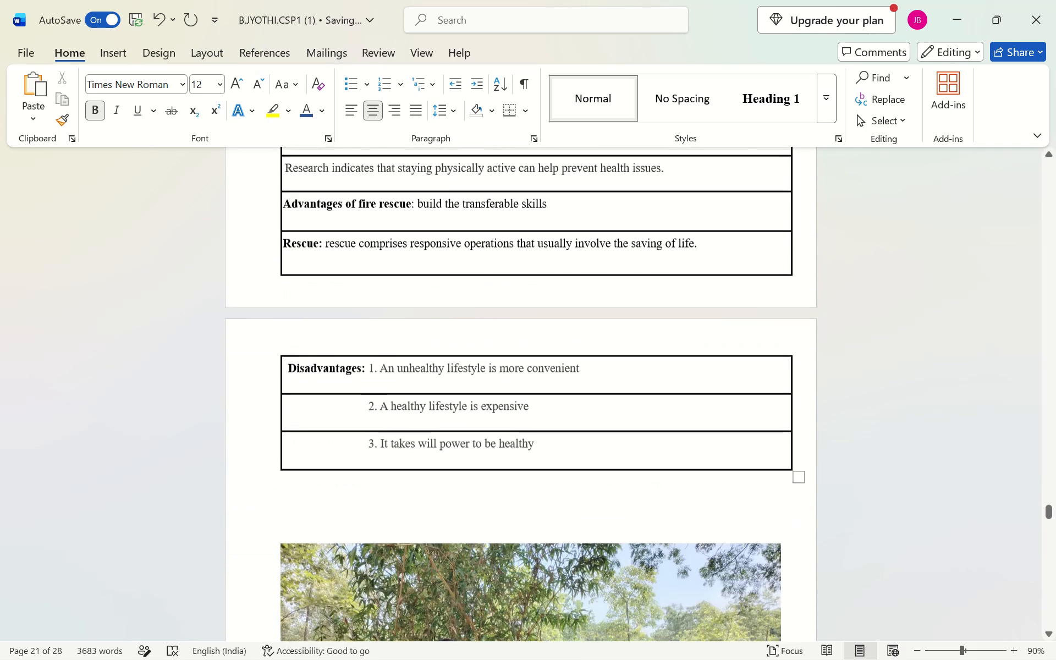
scroll(438, 509, down, 4)
scroll(438, 509, up, 1)
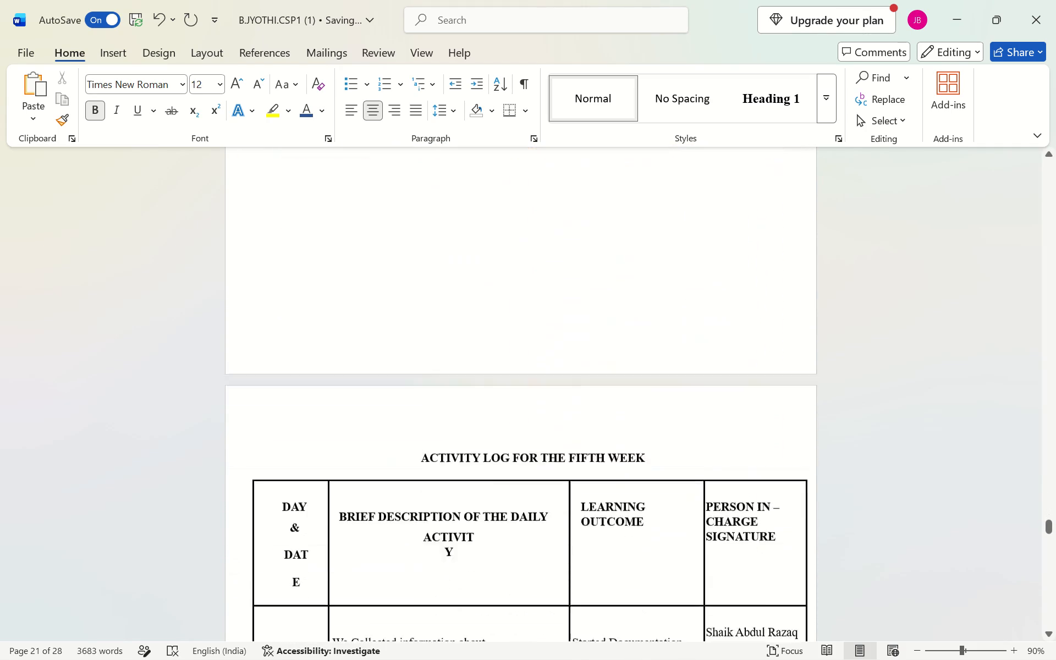
scroll(438, 509, up, 6)
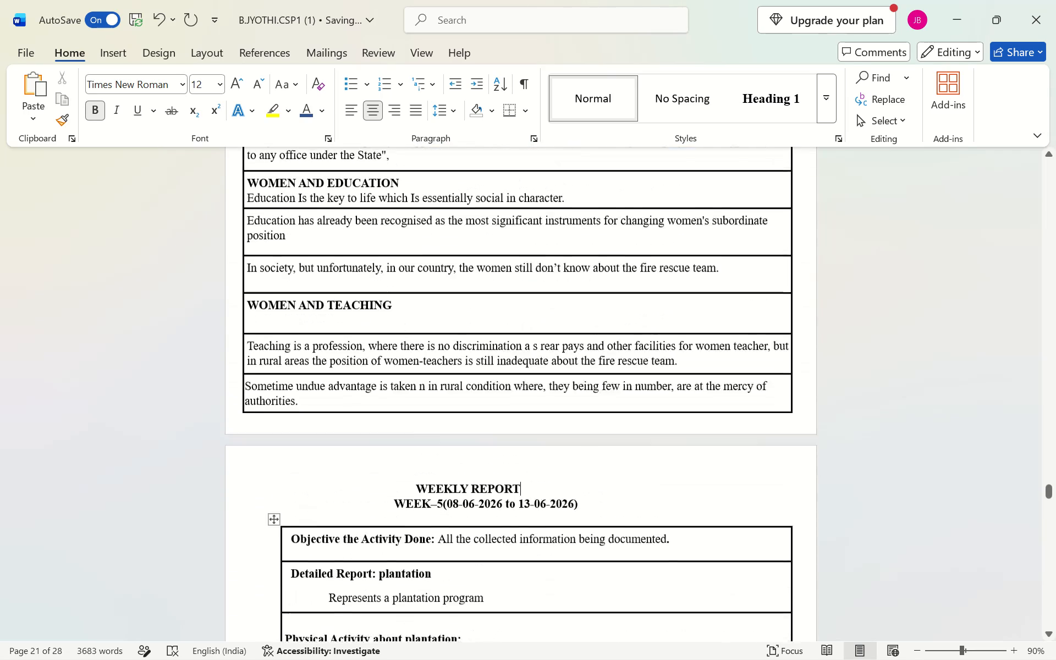
scroll(438, 509, up, 3)
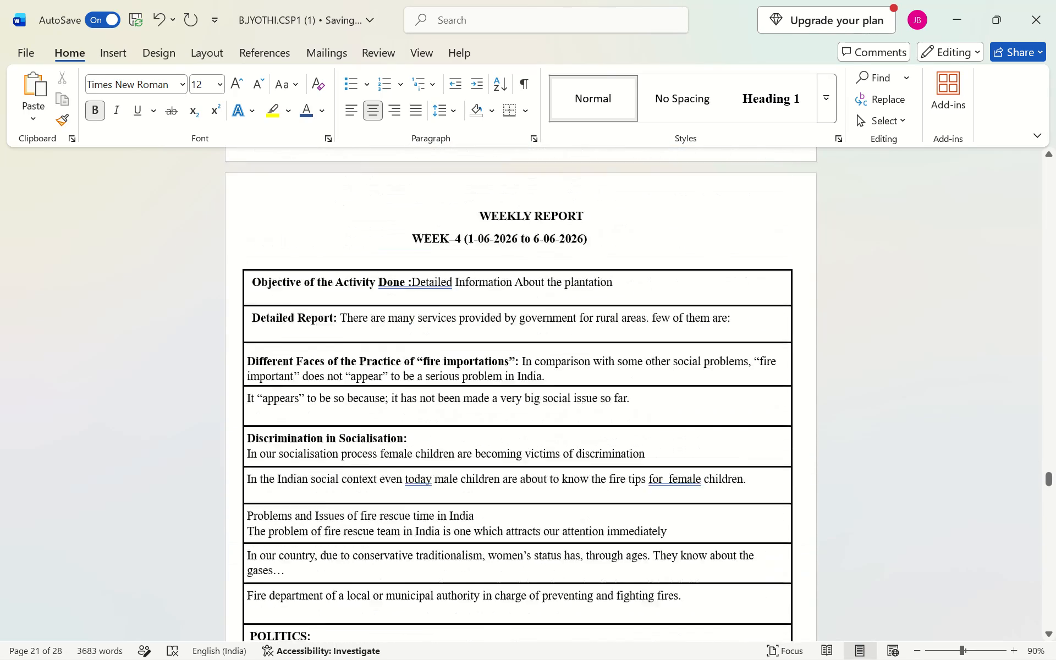
scroll(438, 509, up, 2)
click(480, 515)
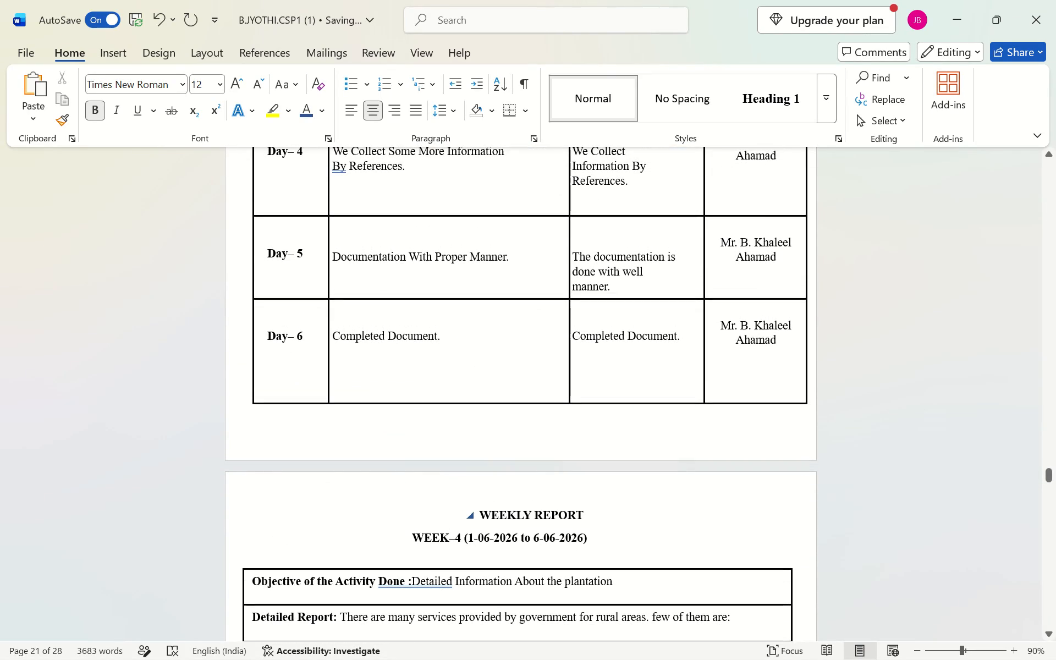
key(BackSpace)
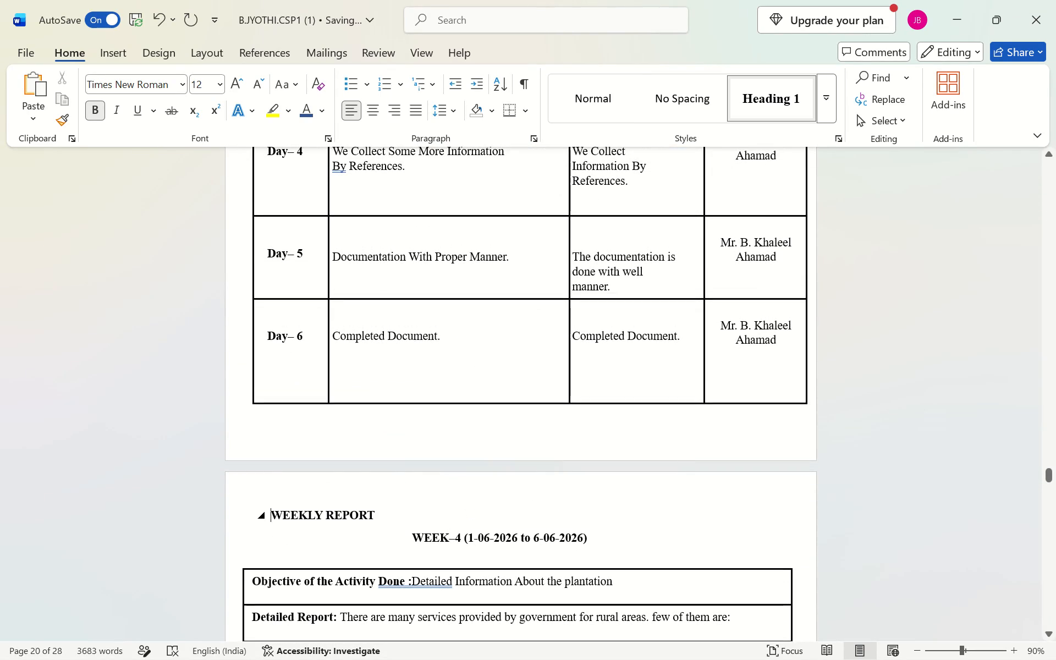
key(Tab)
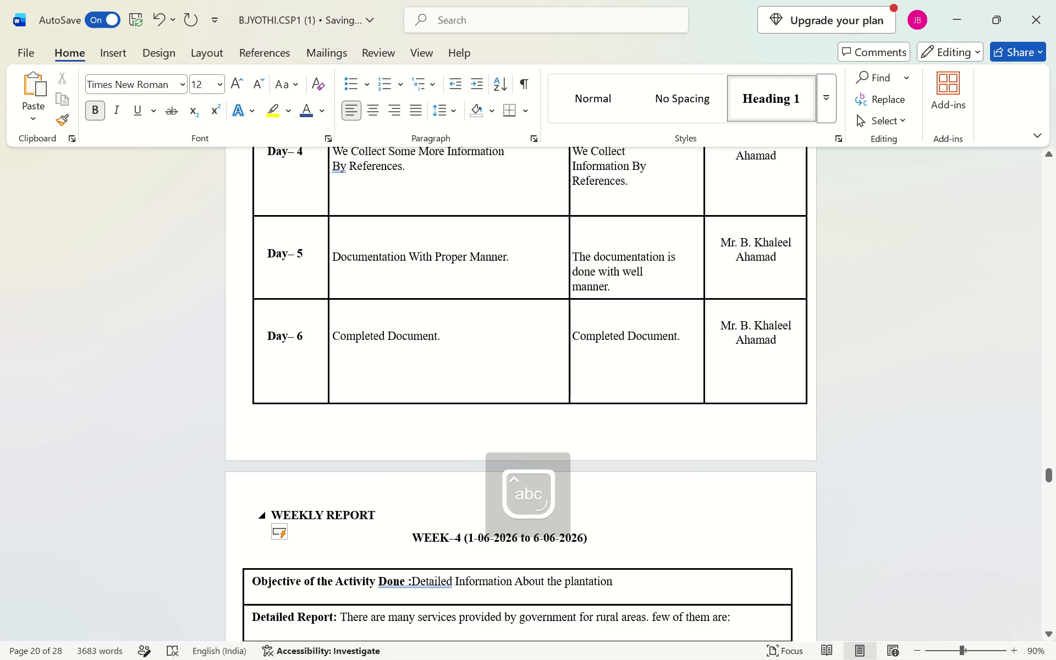
key(Tab)
key(Tab)
key(Tab)
key(Tab)
key(Tab)
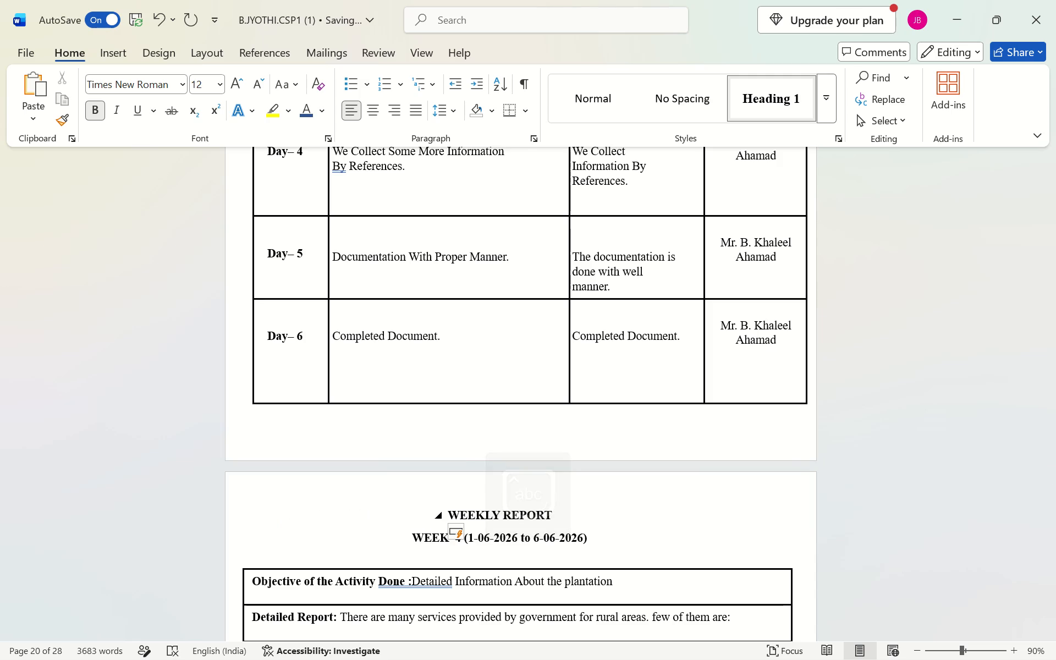
Review the pages before the pasted Week-4 report, comparing the fifth-week activity log and the earlier Week-4 weekly report.
scroll(480, 515, down, 1)
scroll(483, 500, up, 2)
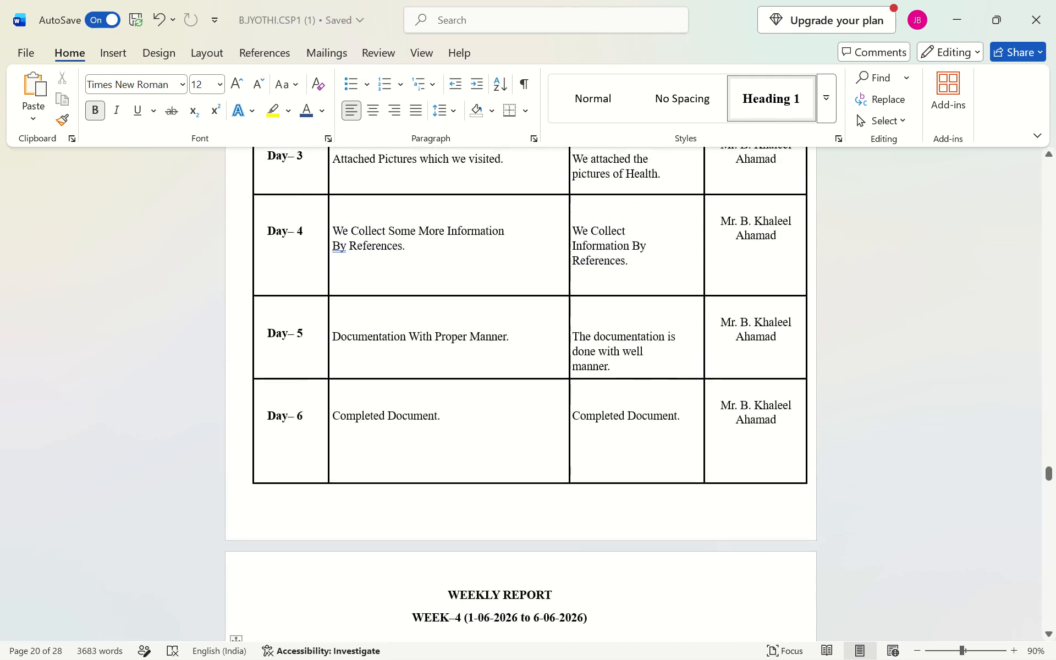
scroll(483, 500, up, 3)
scroll(483, 500, down, 1)
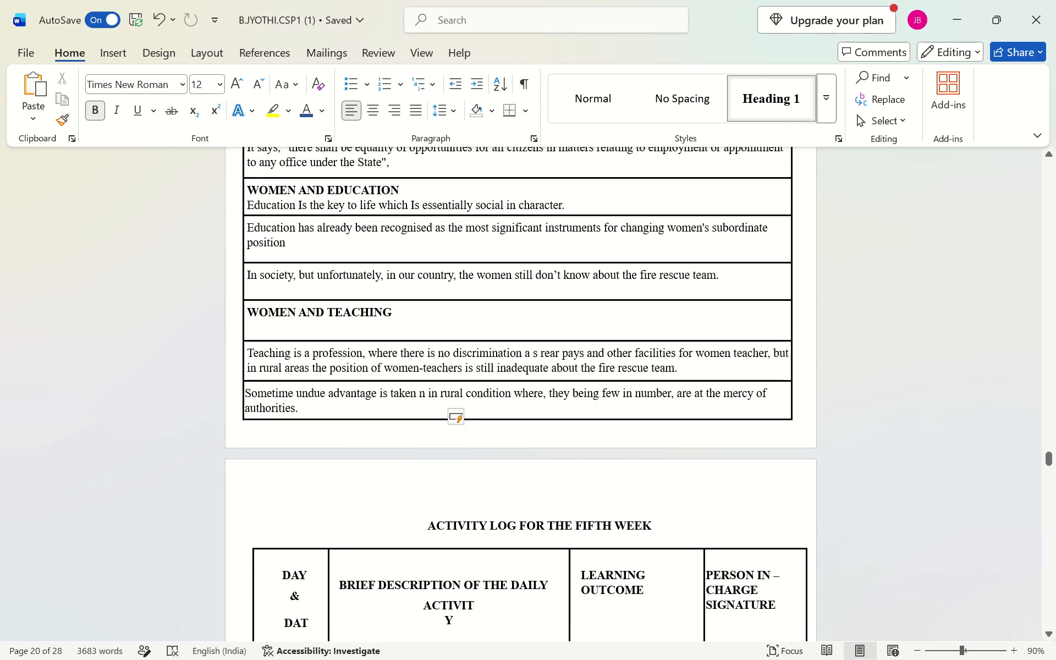
scroll(483, 500, down, 3)
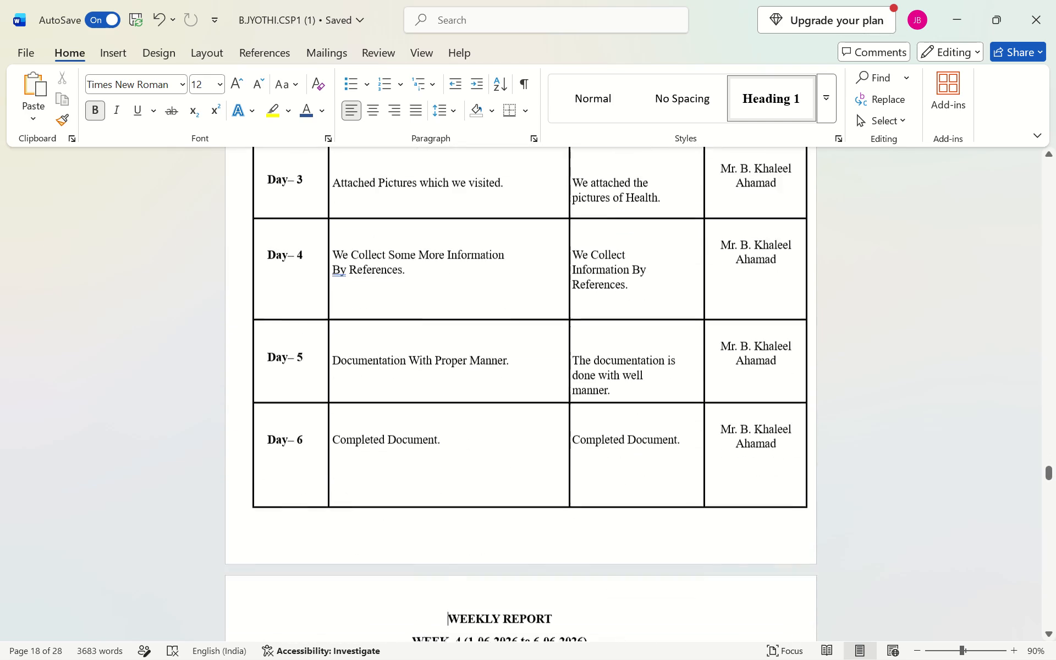
scroll(483, 500, down, 1)
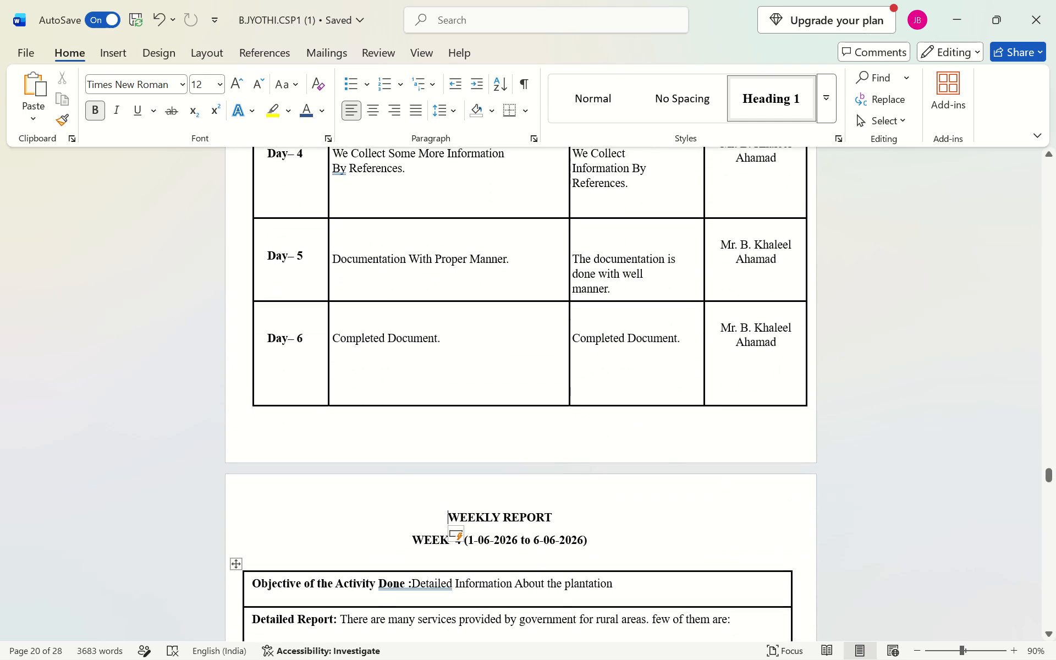
scroll(483, 500, down, 1)
scroll(483, 500, up, 2)
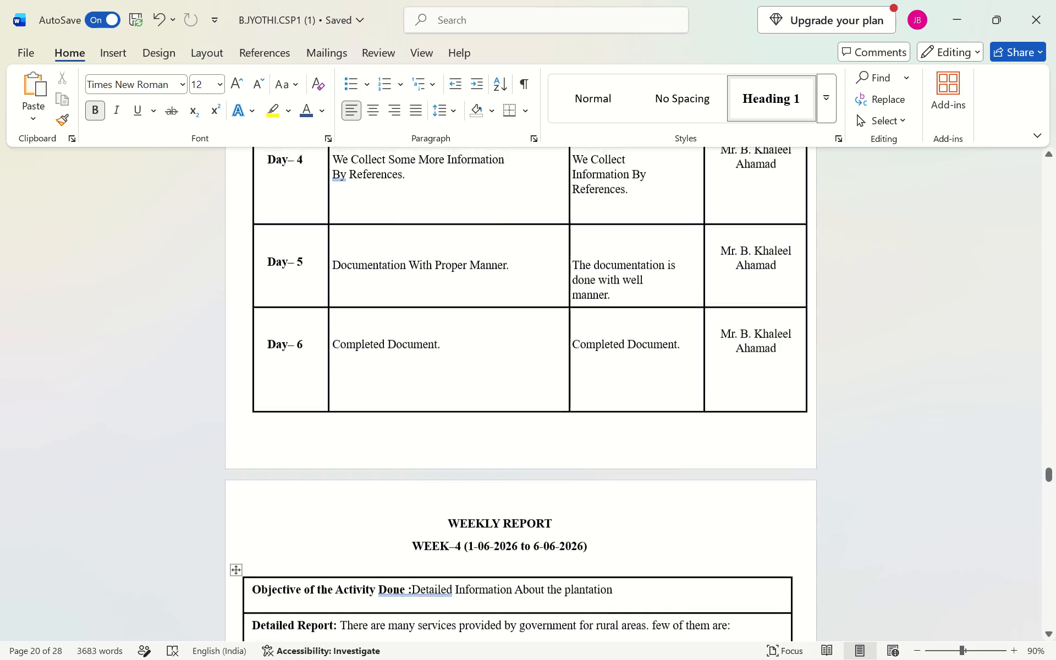
scroll(483, 500, up, 4)
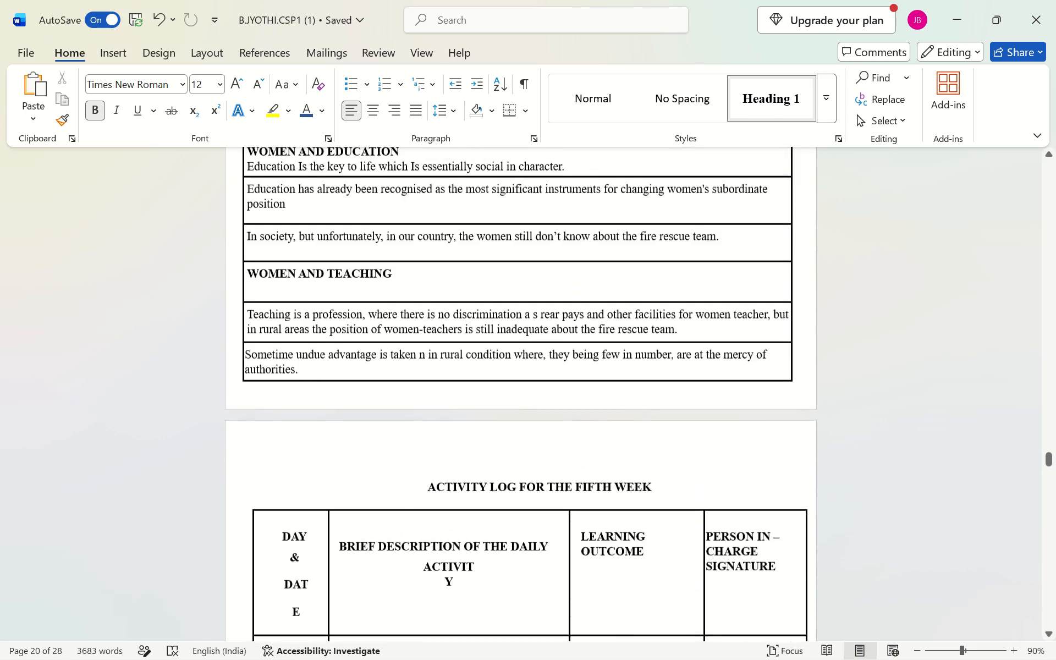
scroll(483, 500, up, 3)
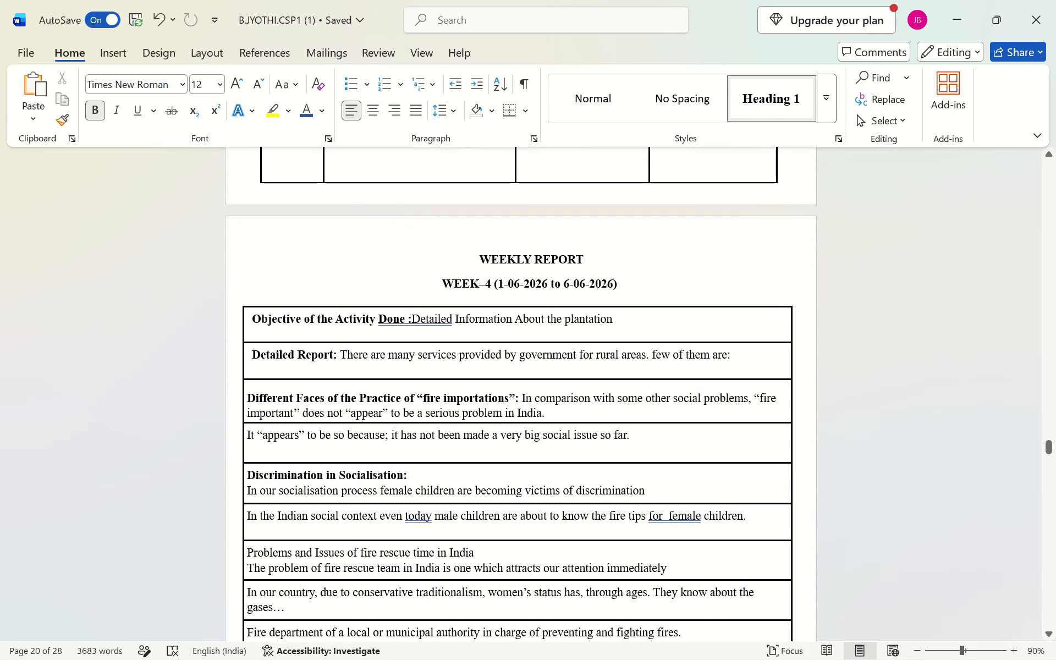
Delete the duplicate pasted Week-4 report, from its WEEK–4 date line through the WEEKLY REPORT heading above the WEEK–5 line.
scroll(483, 500, down, 3)
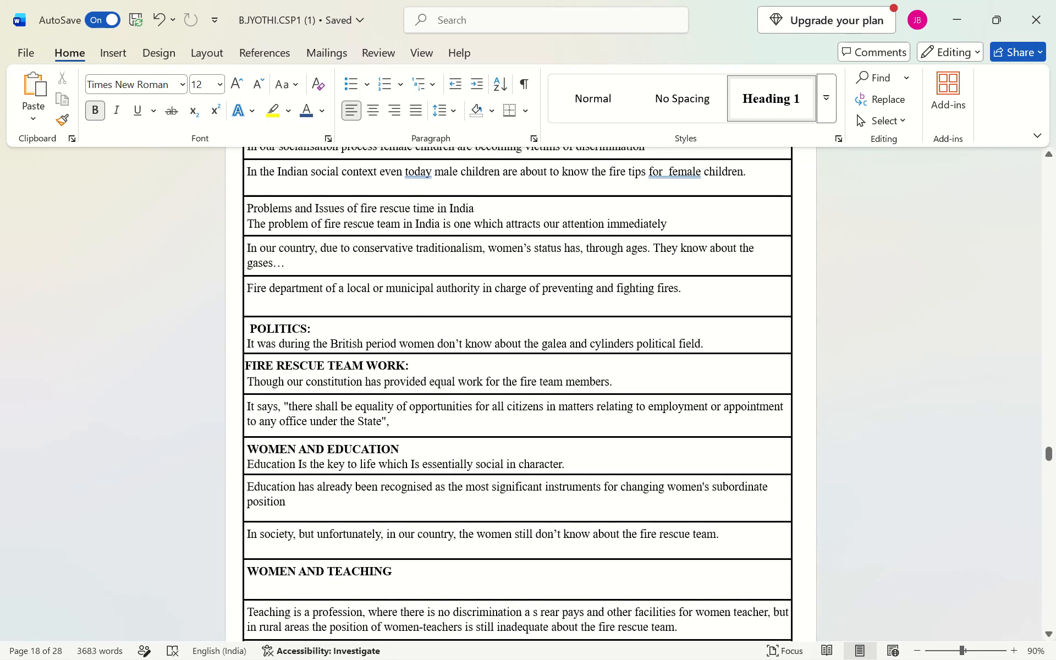
scroll(483, 500, down, 6)
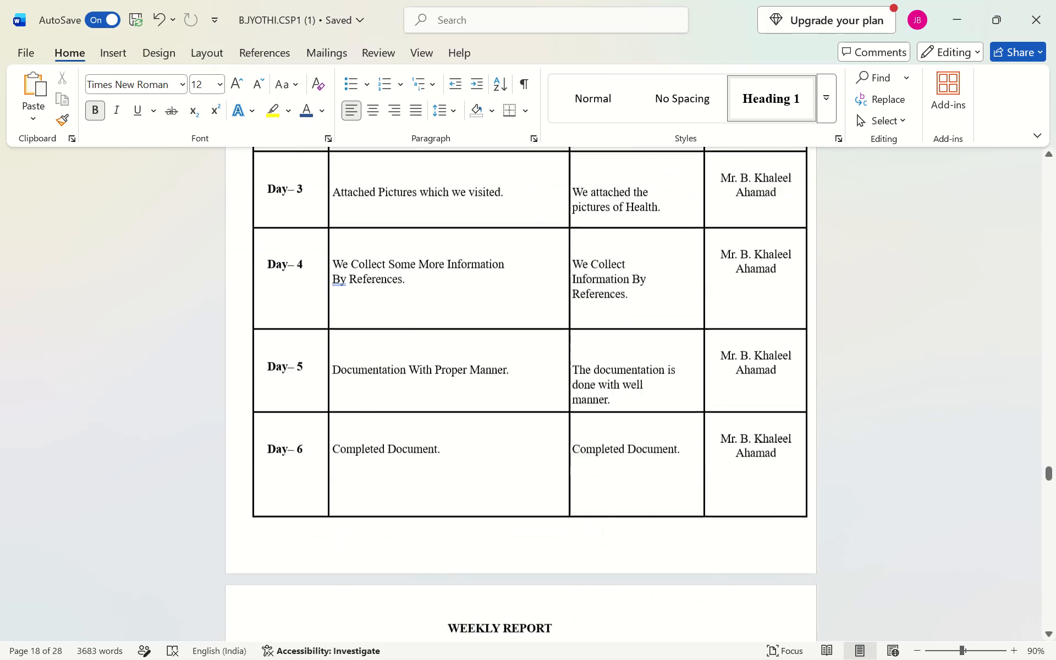
scroll(483, 500, down, 2)
drag(414, 389, 473, 391)
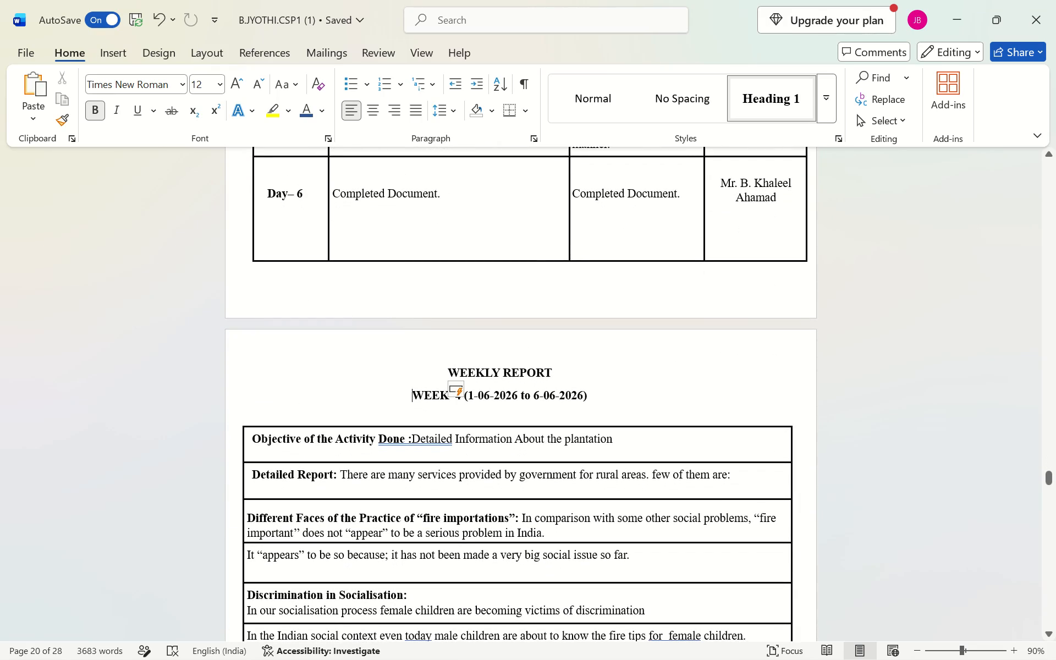
drag(473, 391, 628, 603)
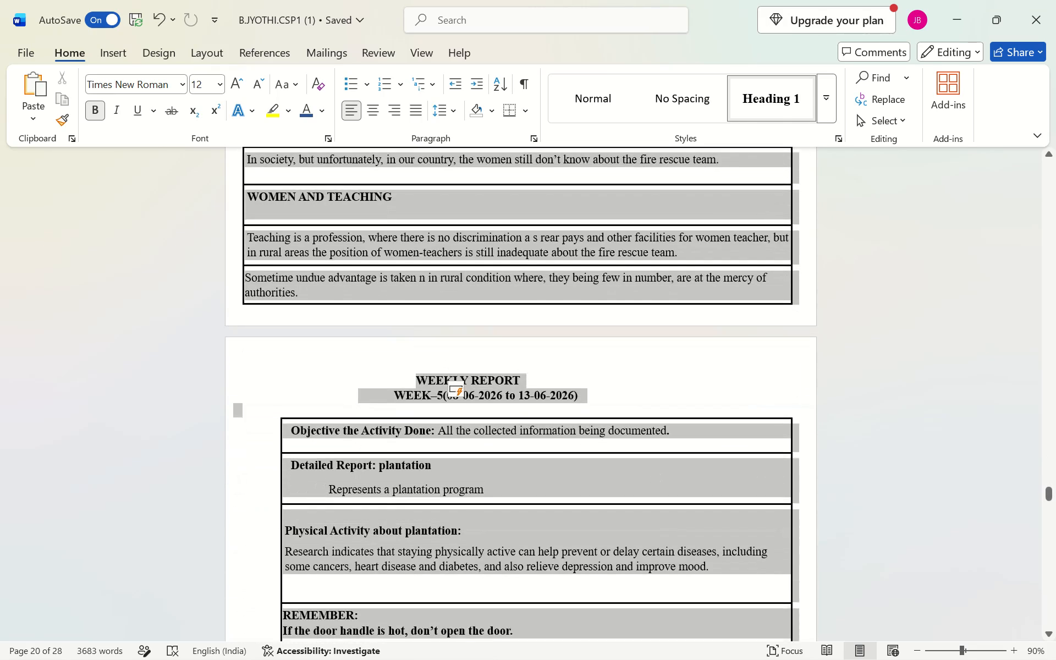
drag(628, 603, 535, 370)
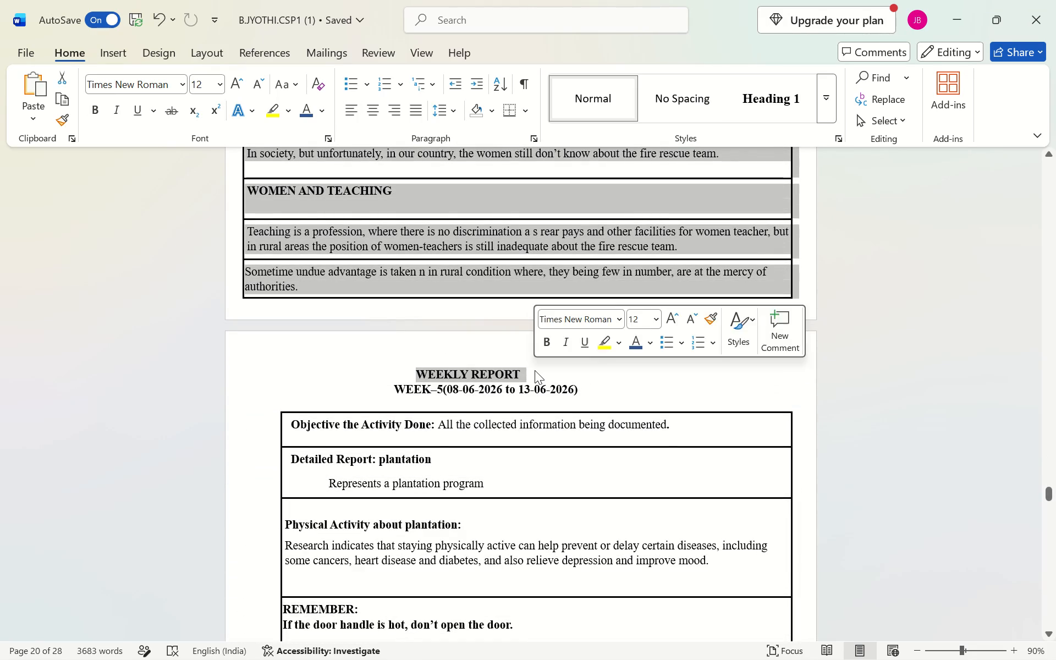
key(BackSpace)
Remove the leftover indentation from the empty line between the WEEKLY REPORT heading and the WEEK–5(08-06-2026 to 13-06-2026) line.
scroll(535, 370, down, 1)
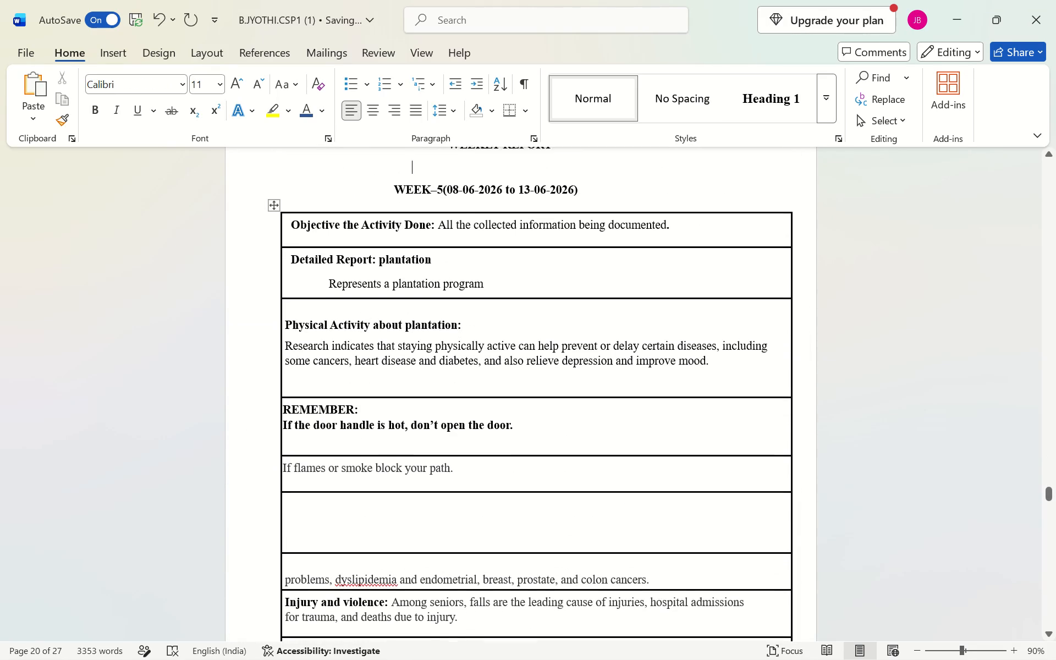
scroll(535, 370, down, 1)
key(BackSpace)
key(BackSpace)
key(BackSpace)
key(BackSpace)
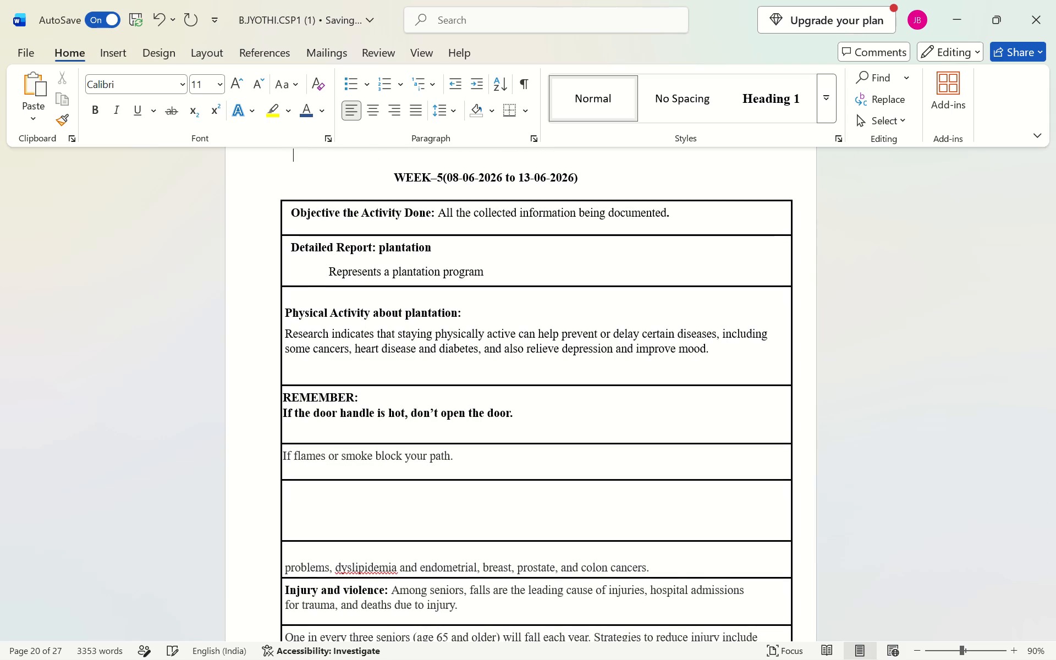
key(BackSpace)
key(BackSpace)
key(BackSpace)
key(BackSpace)
key(BackSpace)
key(BackSpace)
key(BackSpace)
key(BackSpace)
scroll(535, 370, up, 1)
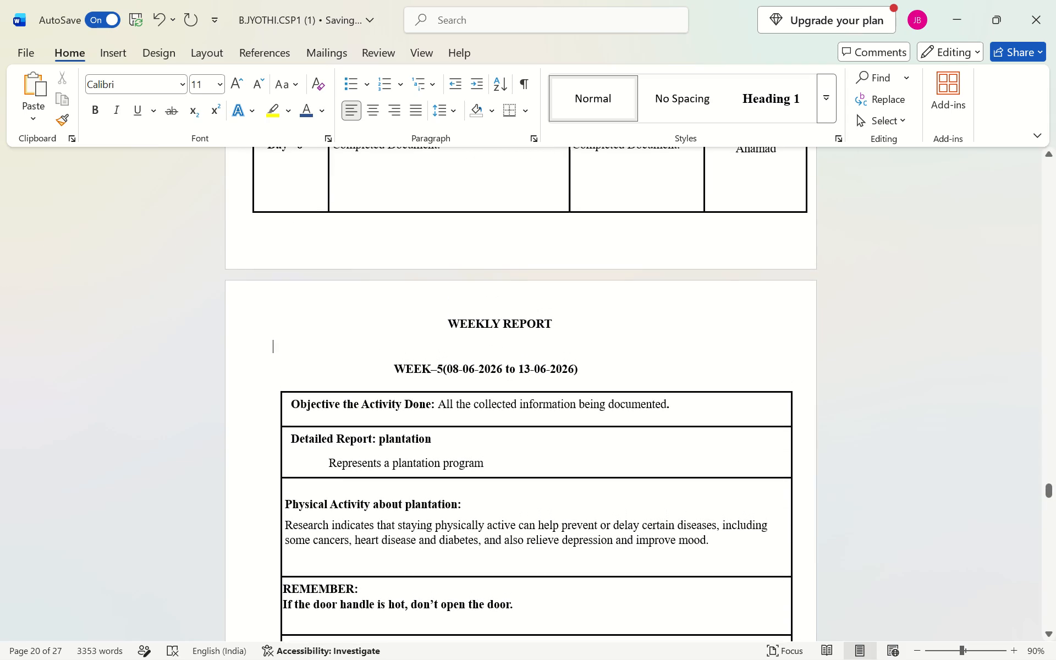
key(BackSpace)
key(BackSpace)
key(BackSpace)
key(BackSpace)
key(BackSpace)
key(BackSpace)
key(BackSpace)
key(BackSpace)
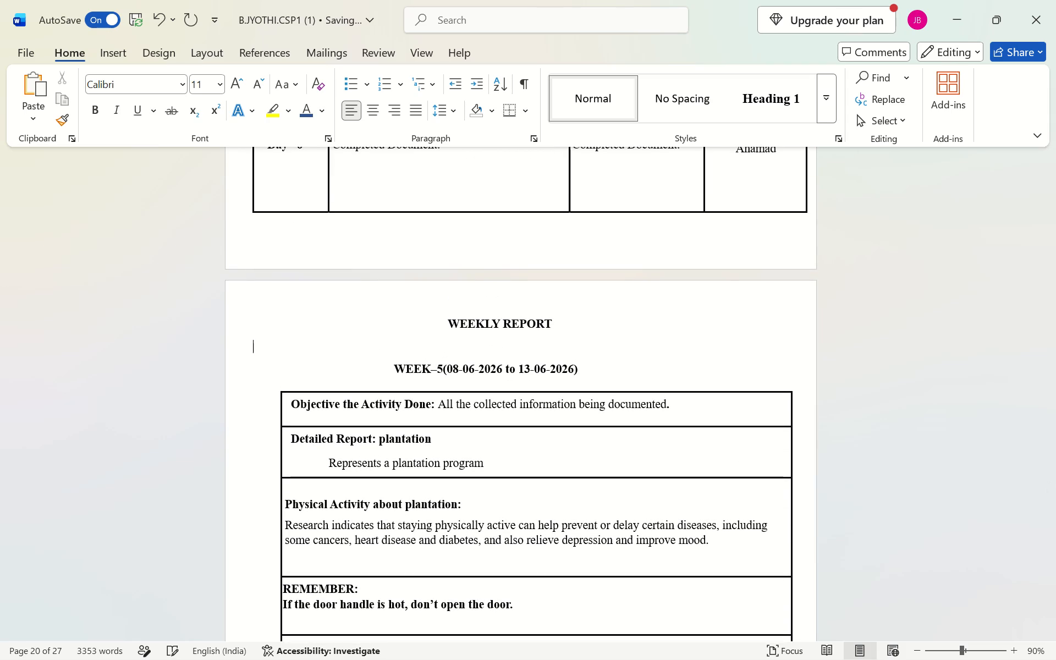
Review the Week-5 report table, the group photo after it and the fifth-week activity log that follows.
scroll(420, 364, down, 2)
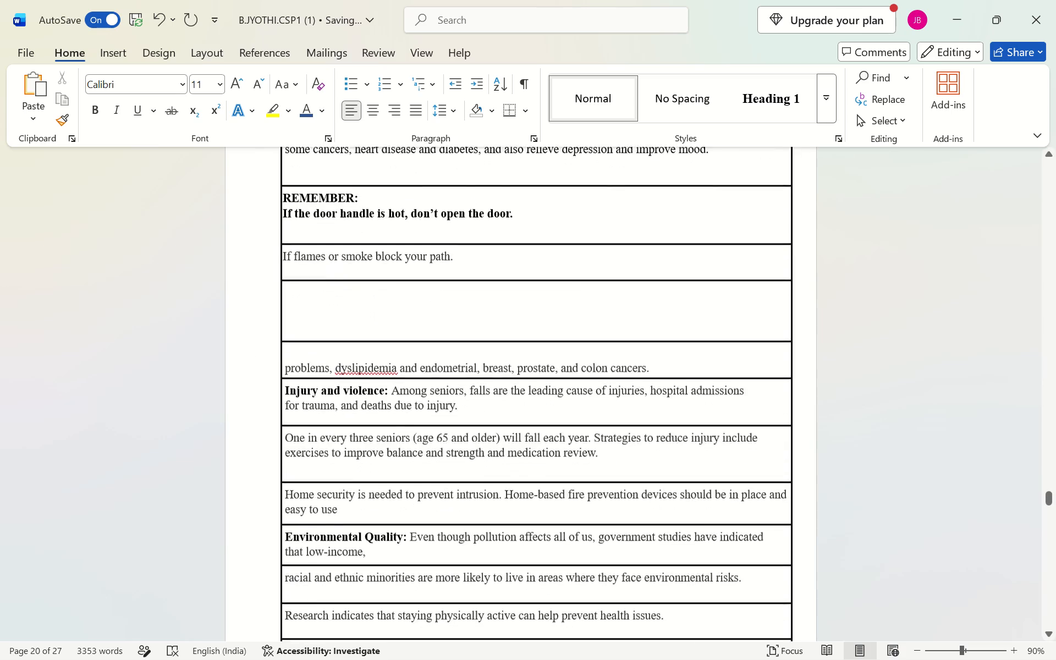
scroll(420, 364, down, 6)
scroll(420, 364, up, 1)
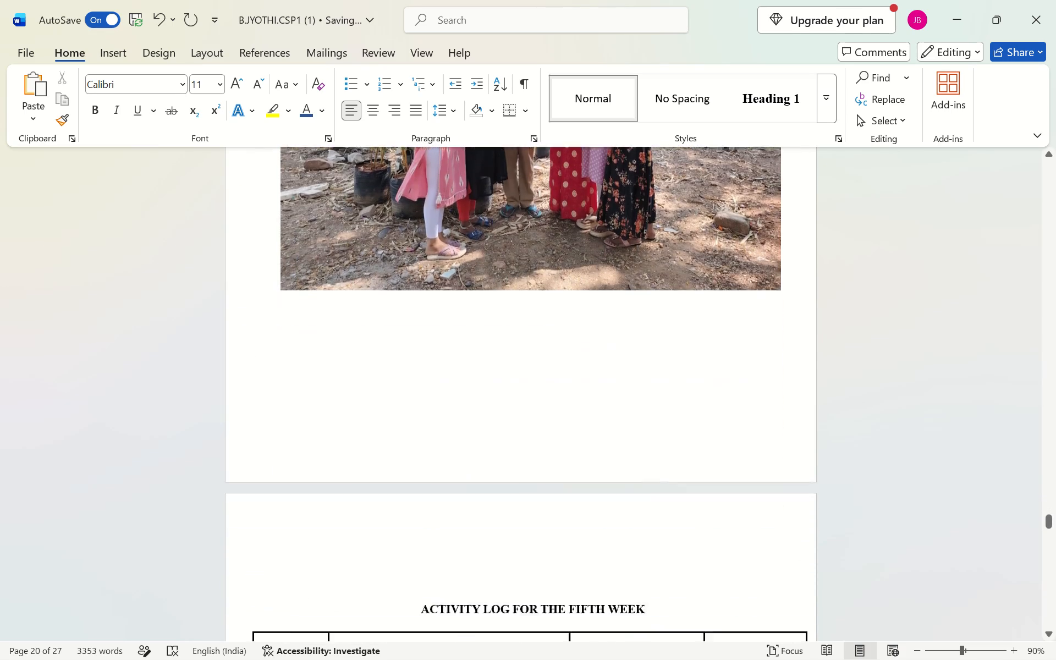
scroll(420, 364, up, 2)
scroll(420, 364, down, 5)
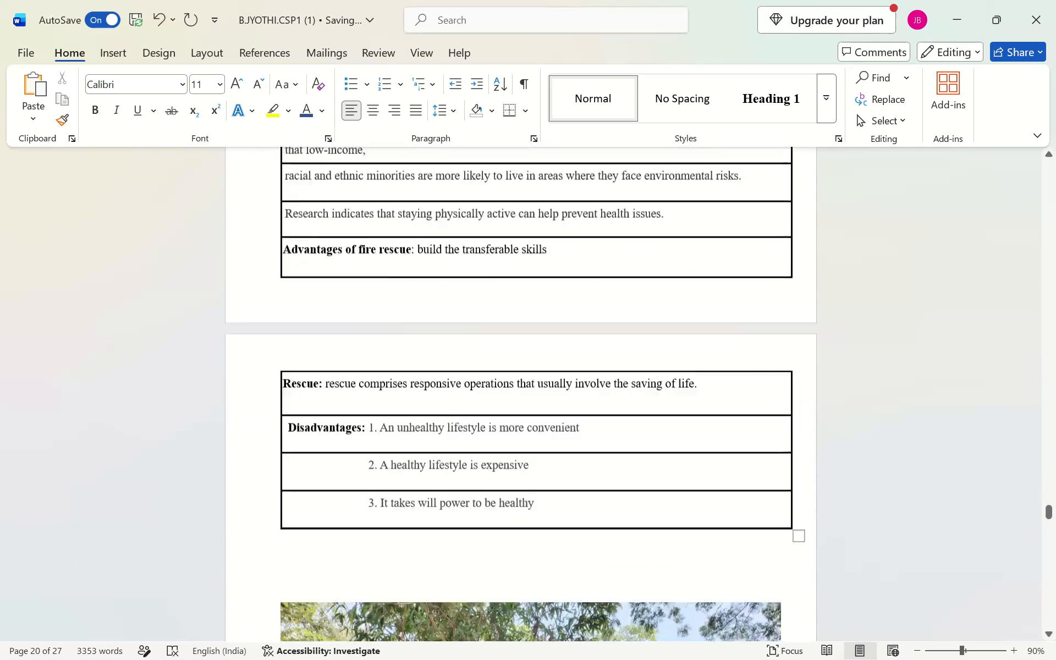
scroll(420, 364, down, 1)
scroll(420, 364, up, 2)
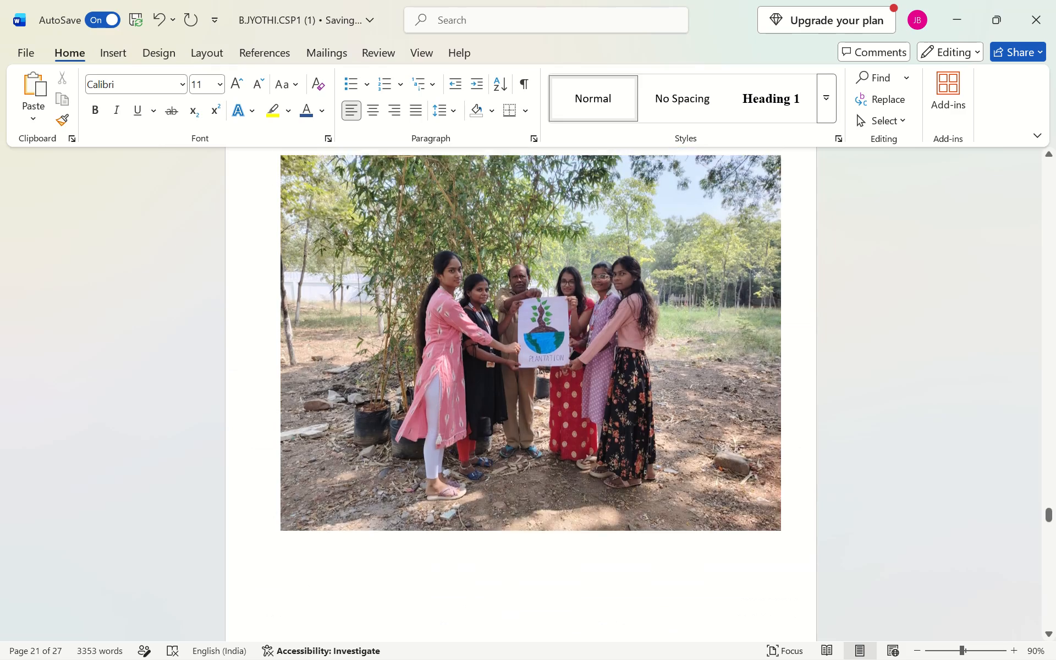
scroll(420, 364, up, 3)
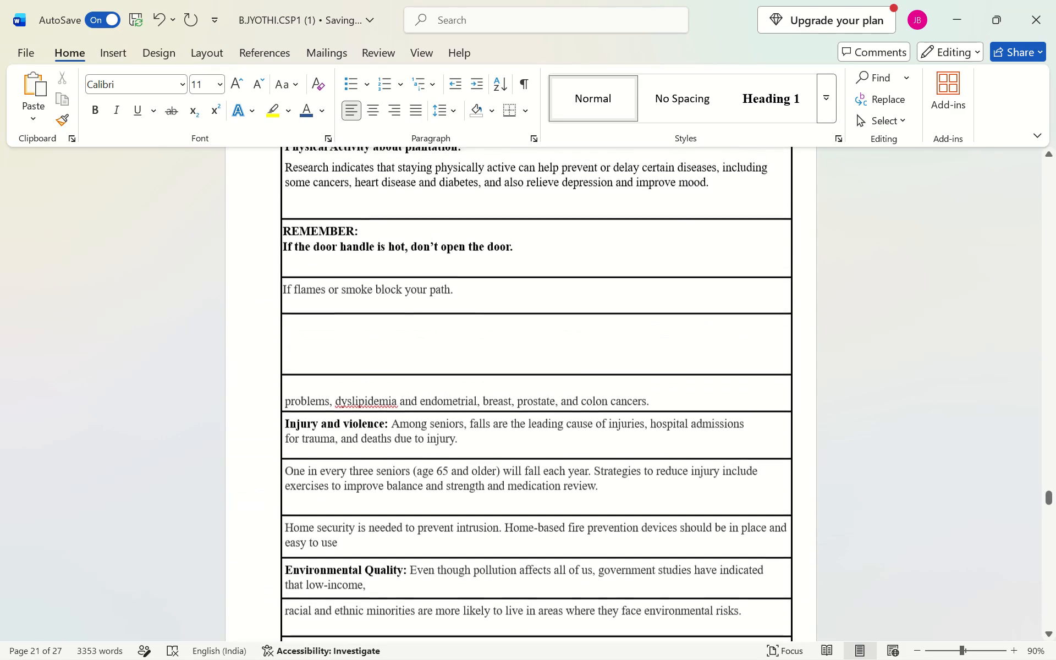
scroll(420, 364, up, 1)
scroll(420, 364, down, 1)
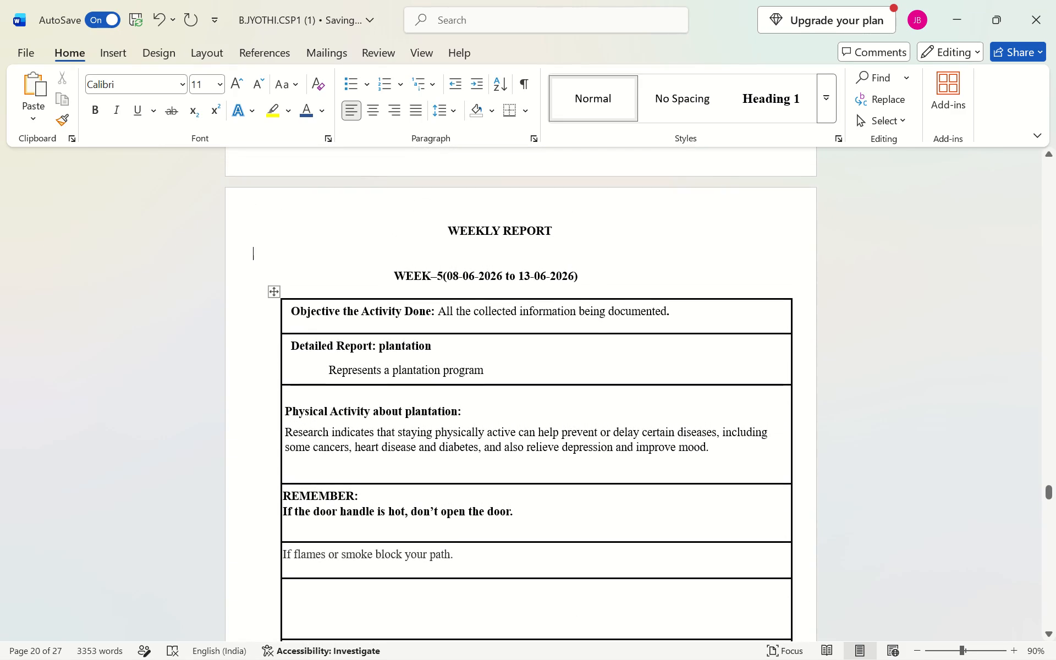
scroll(420, 364, down, 3)
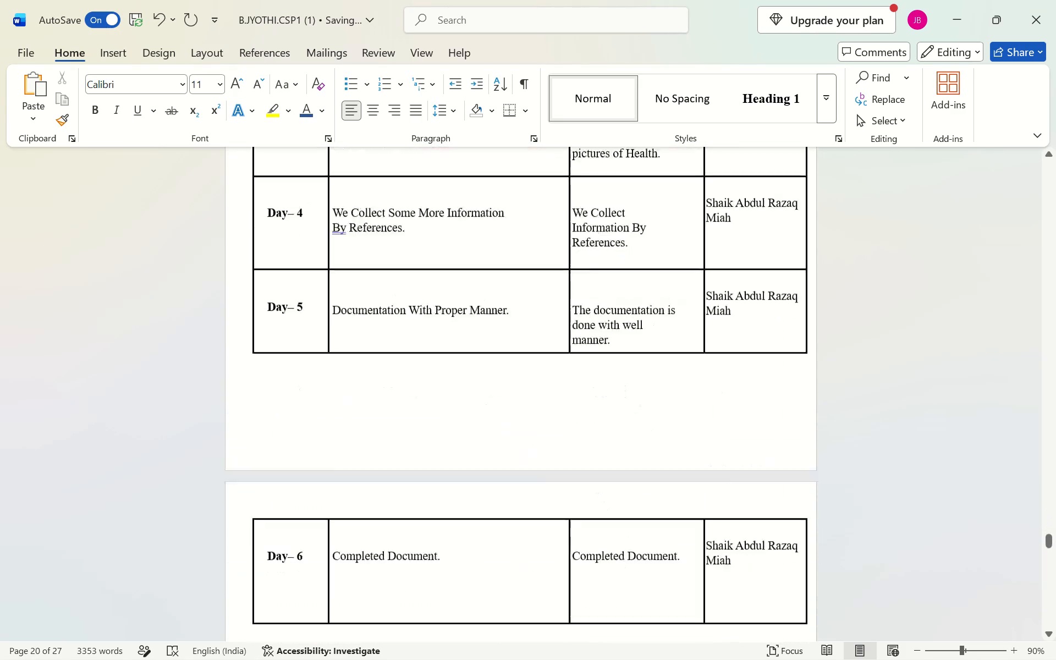
scroll(420, 364, down, 1)
scroll(420, 364, right, 1)
Review the earlier pages from the Week-4 report back through the first weeks, checking the second-week activity log and the Week-2 report.
scroll(420, 364, up, 1)
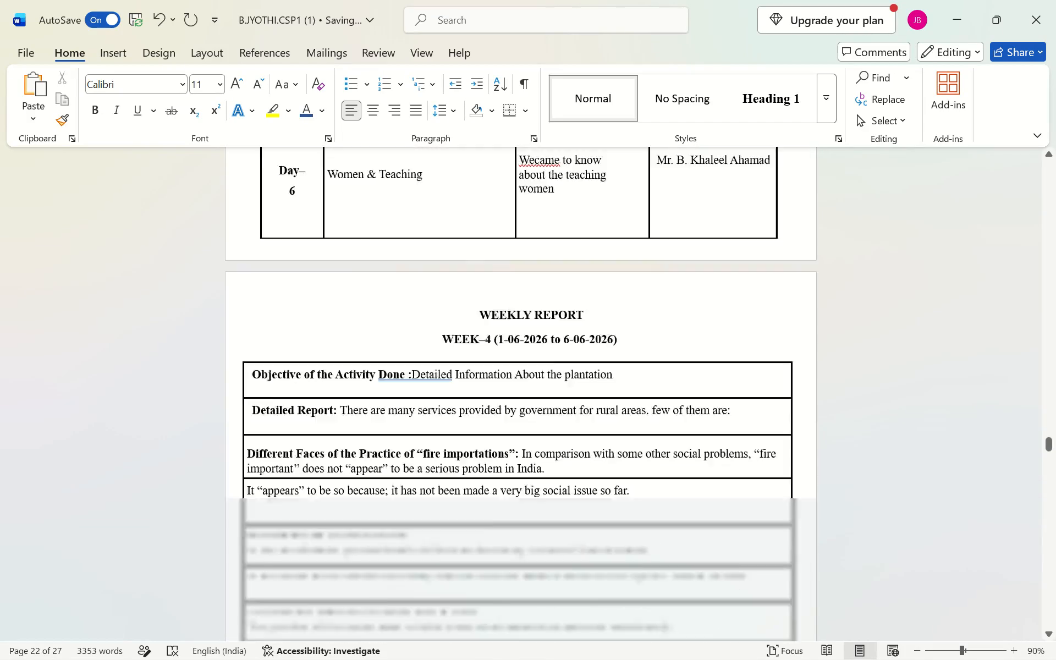
scroll(420, 364, up, 5)
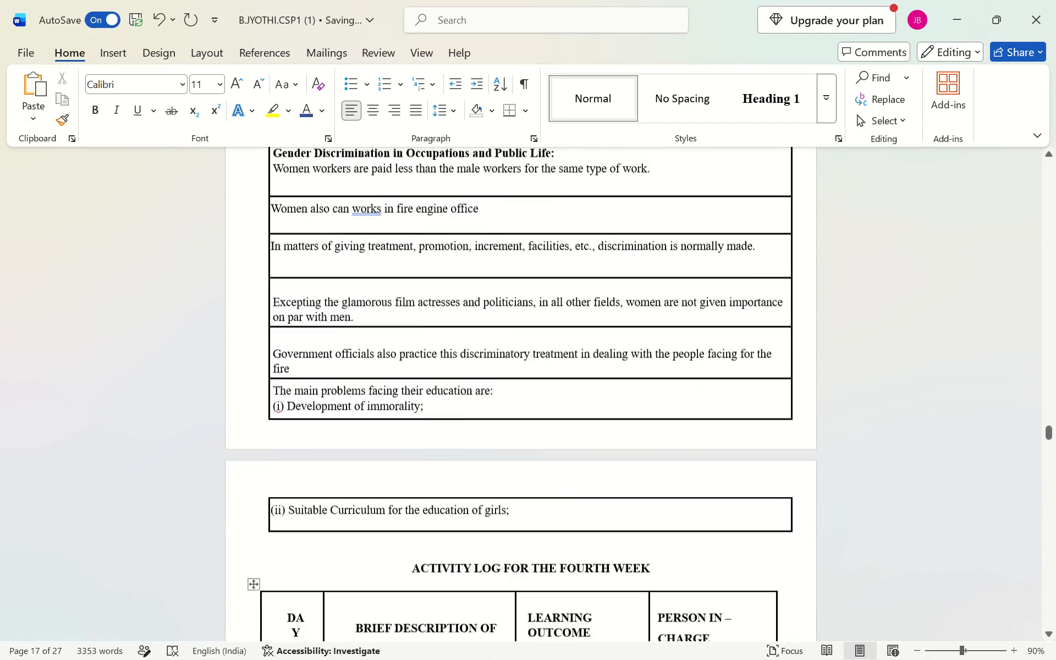
scroll(420, 364, up, 3)
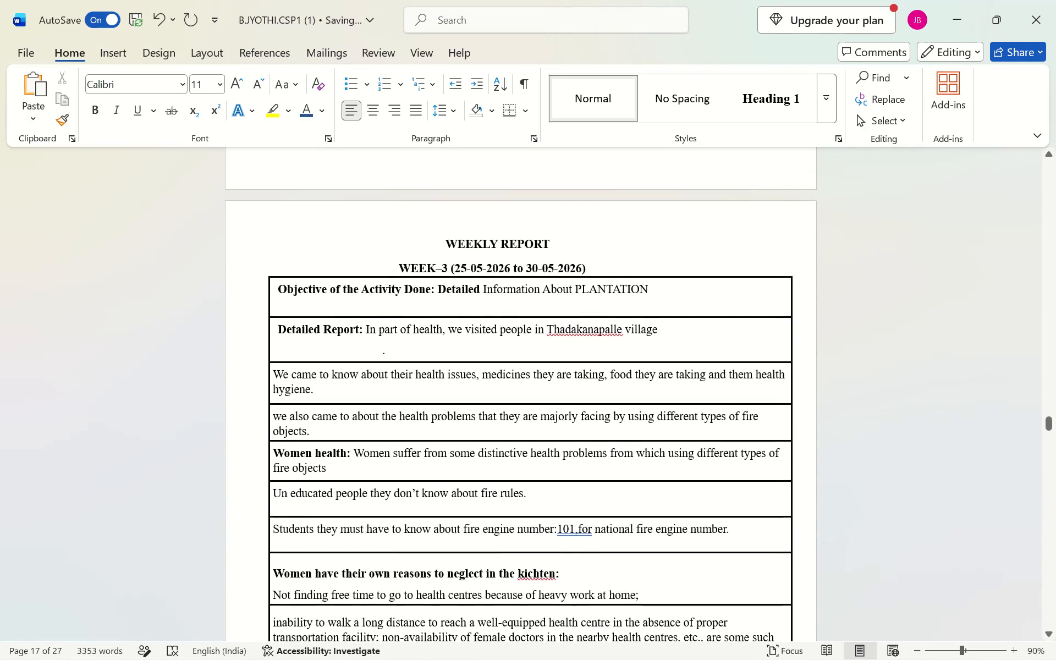
scroll(420, 364, up, 5)
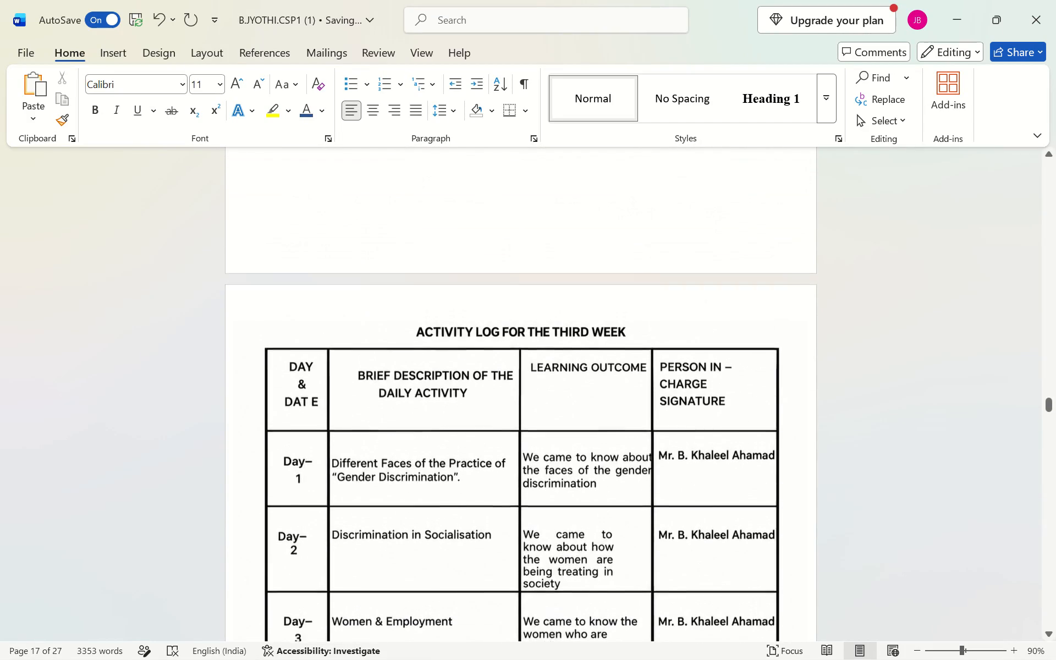
scroll(420, 364, up, 5)
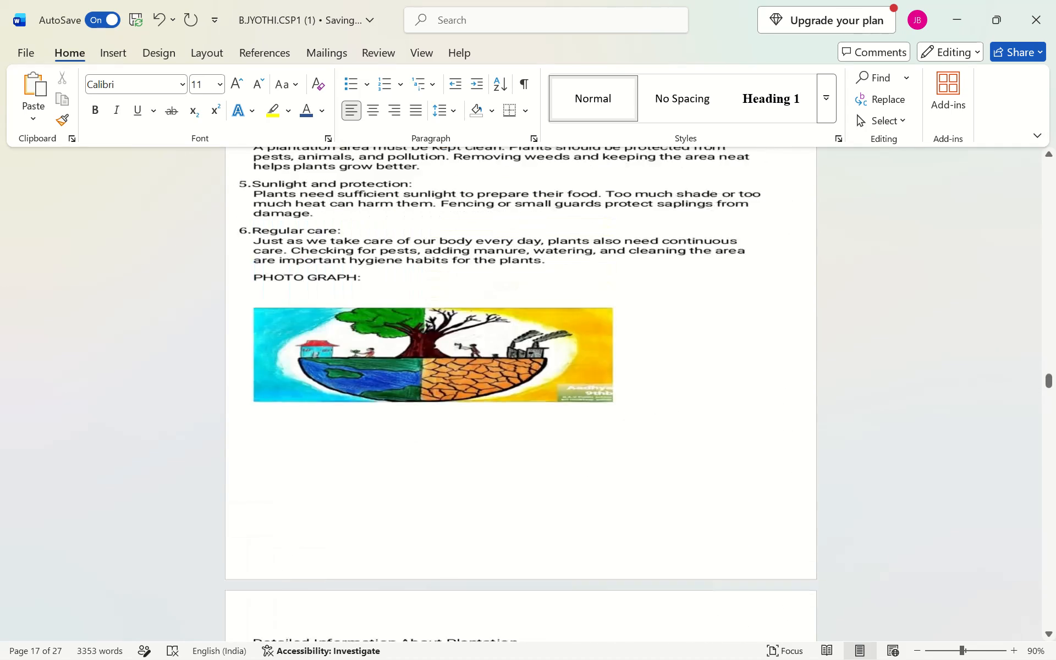
scroll(420, 364, up, 7)
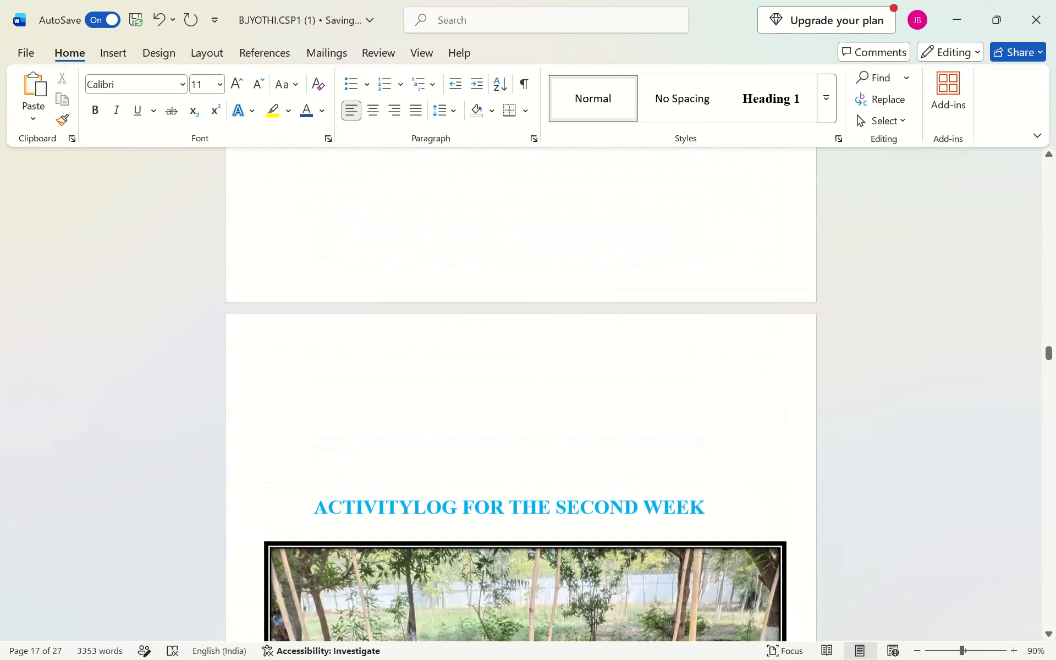
scroll(420, 364, up, 6)
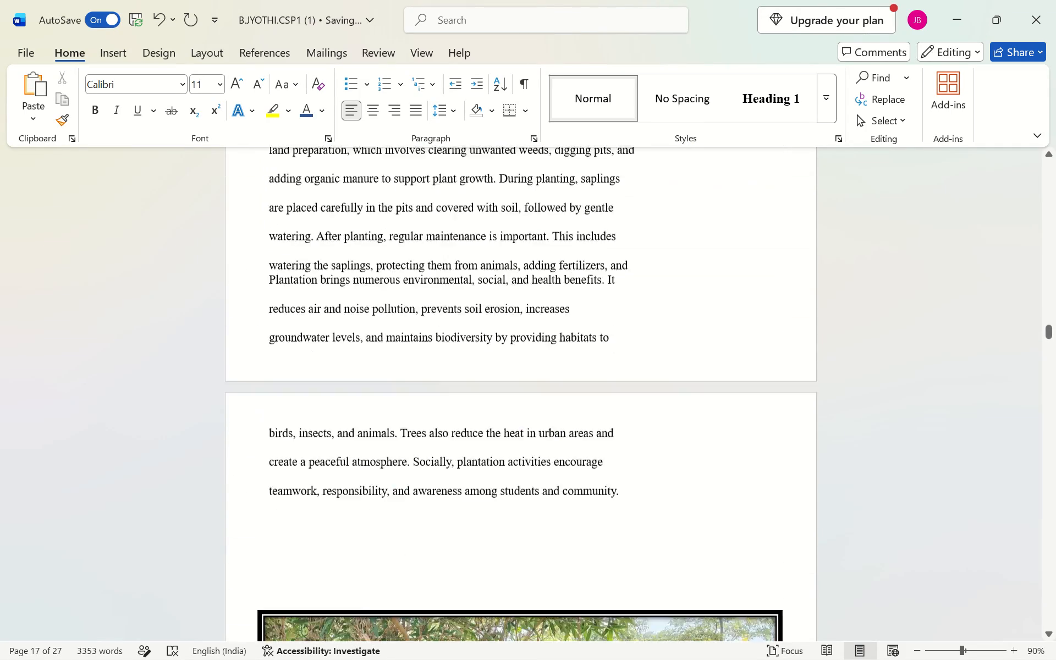
scroll(420, 364, up, 2)
scroll(420, 364, down, 5)
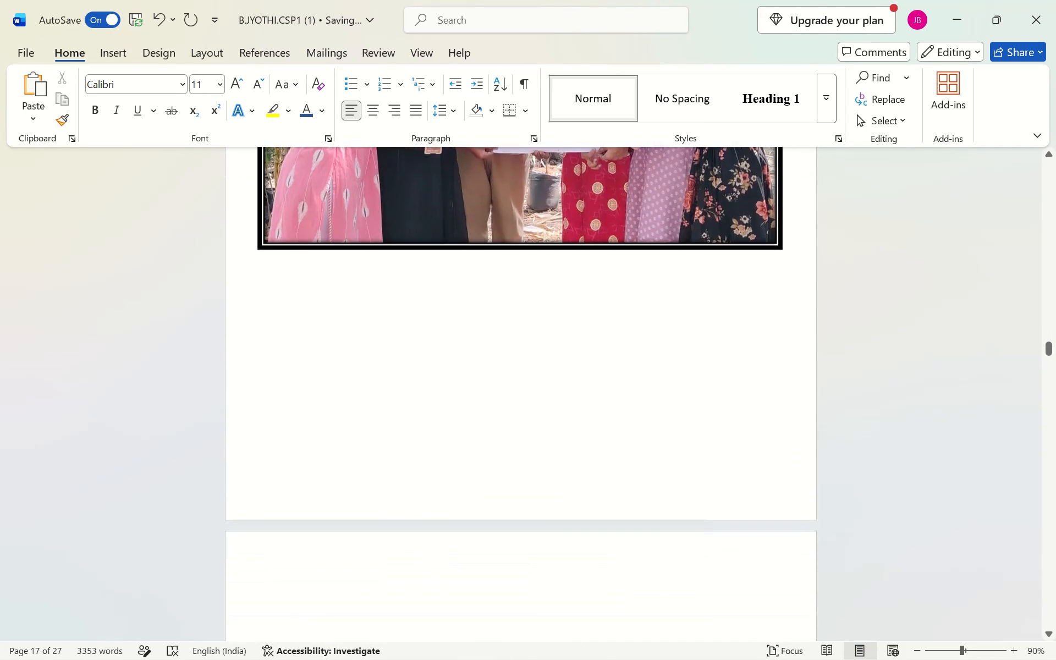
scroll(420, 364, down, 3)
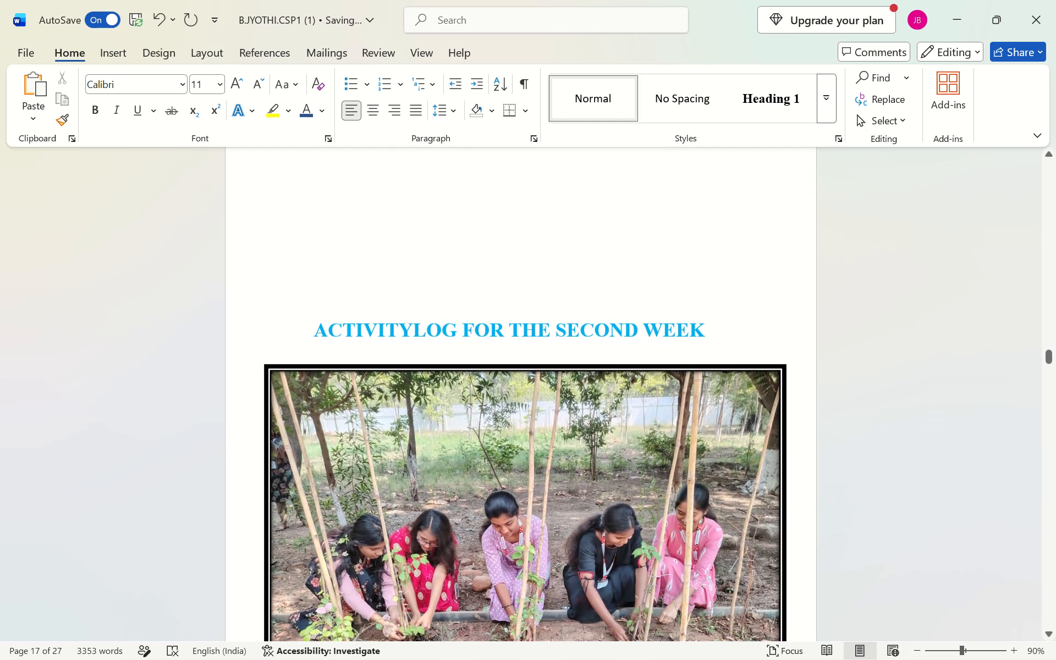
scroll(420, 364, down, 2)
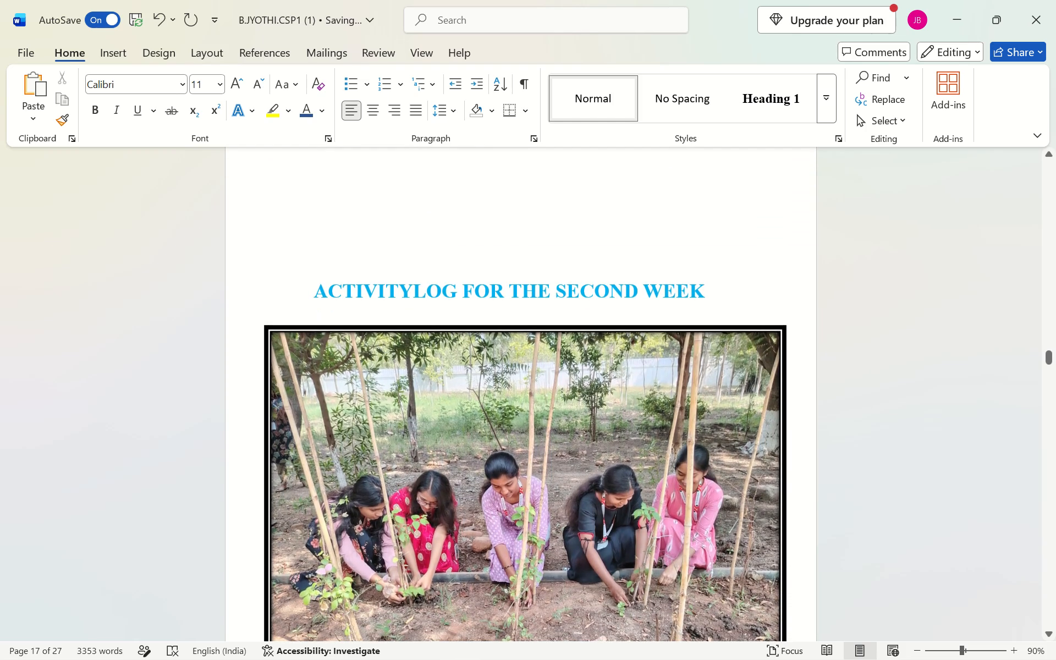
scroll(420, 364, down, 1)
scroll(420, 364, up, 2)
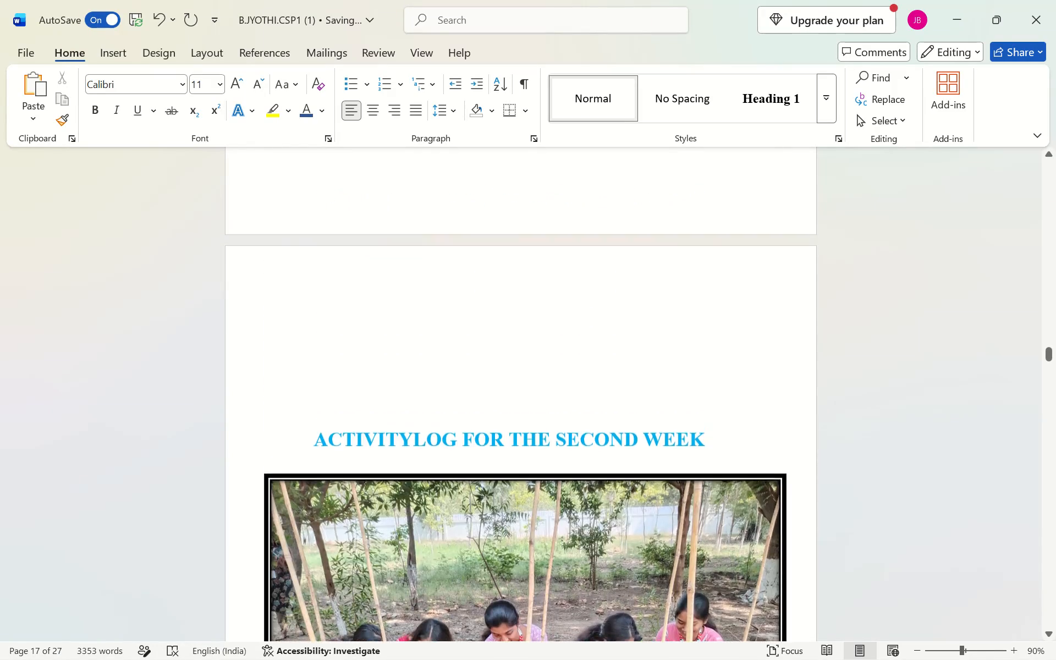
scroll(420, 364, up, 1)
scroll(420, 364, down, 3)
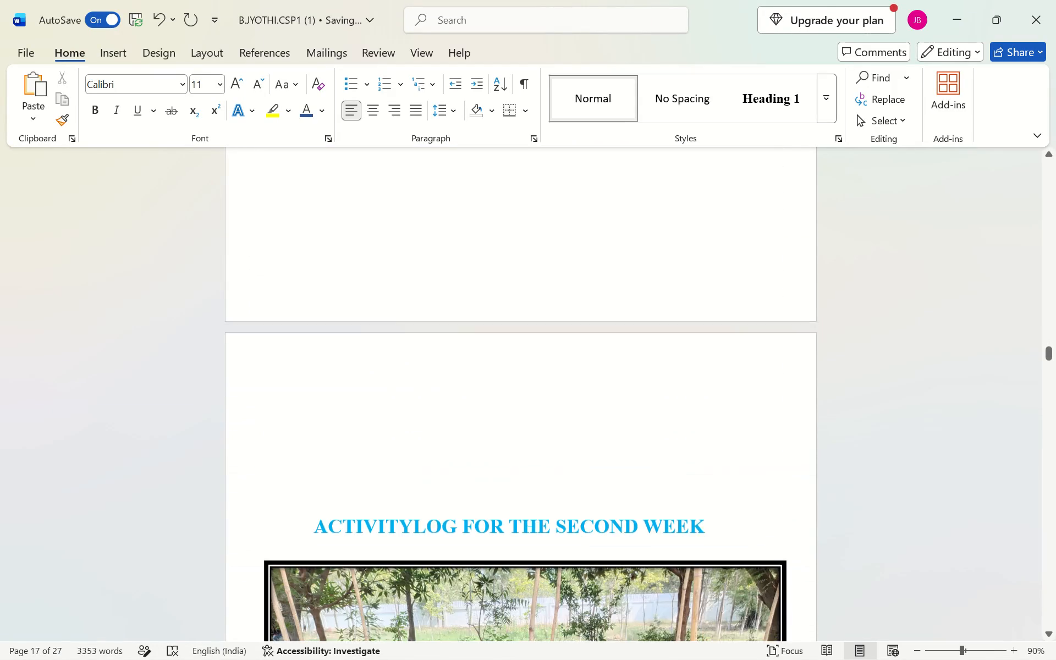
scroll(420, 364, down, 6)
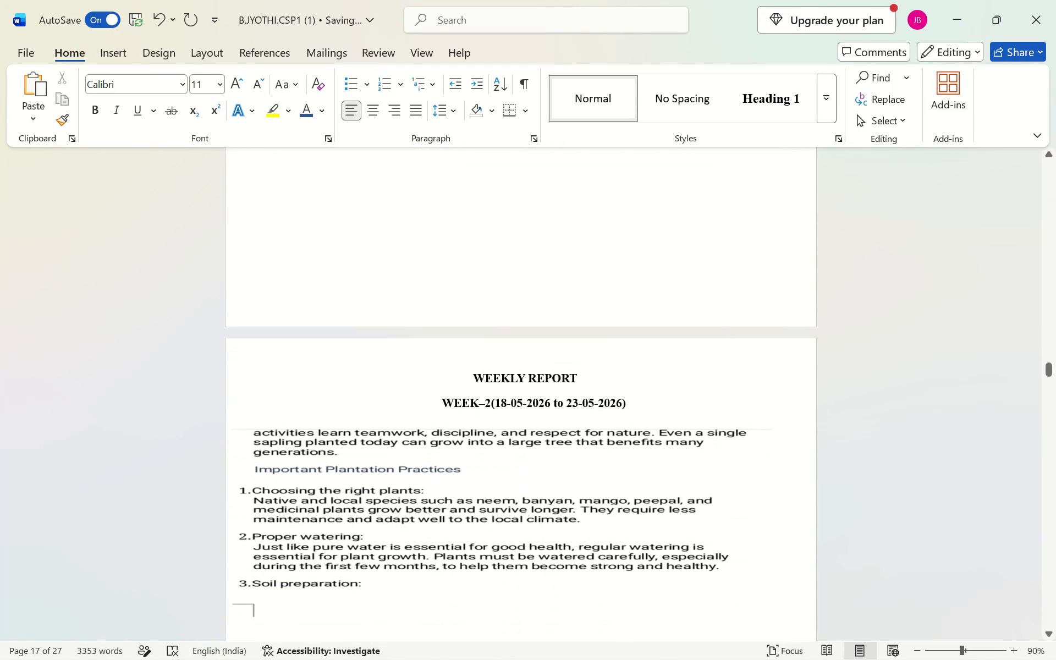
scroll(420, 364, up, 1)
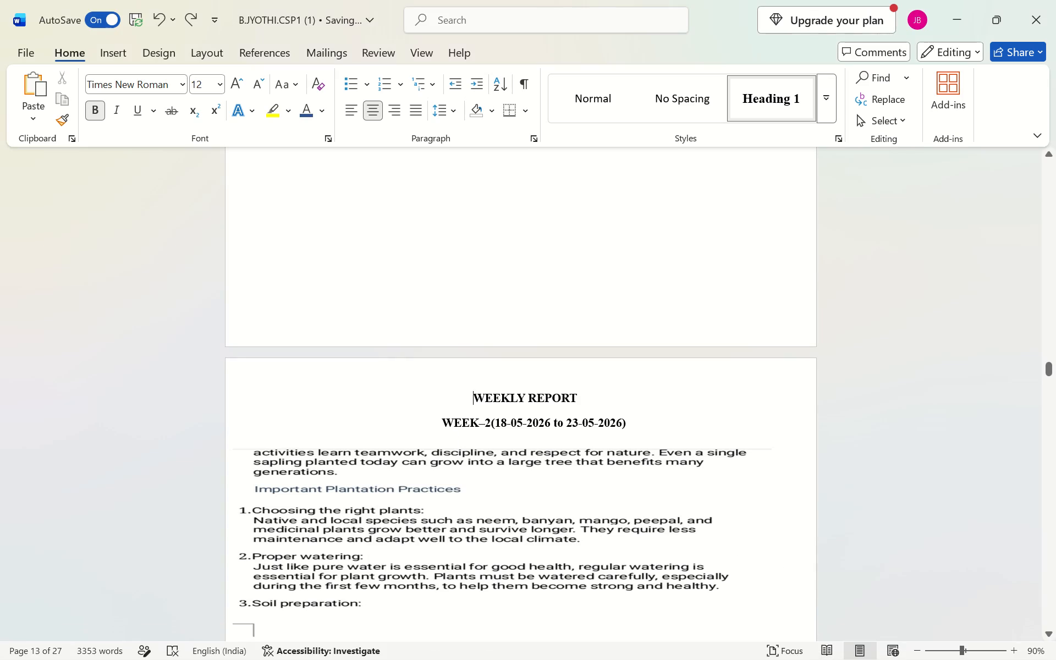
key(ctrl+v)
scroll(448, 440, down, 1)
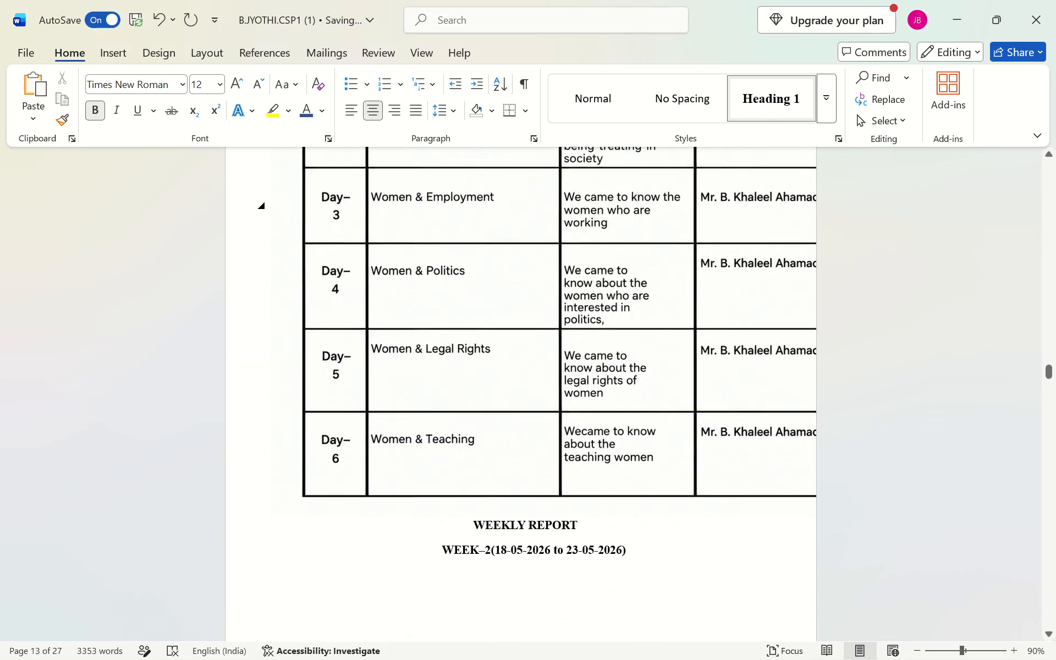
Add seven empty lines between the pasted second-week activity log image and the WEEKLY REPORT heading.
key(Return)
key(Return)
key(Return)
key(Return)
key(Return)
key(Return)
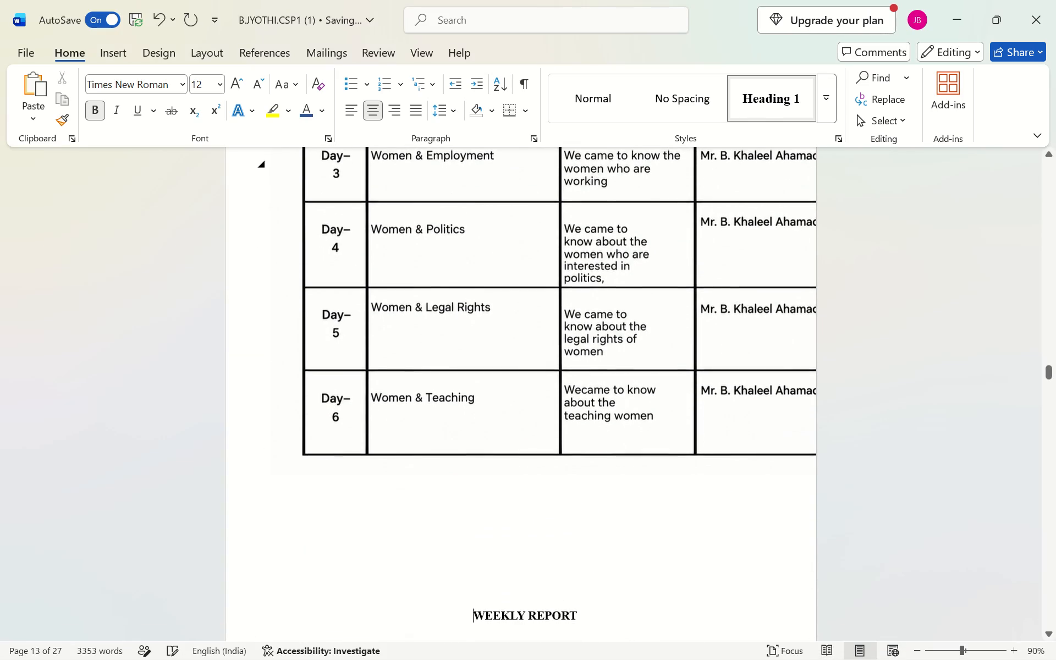
key(Return)
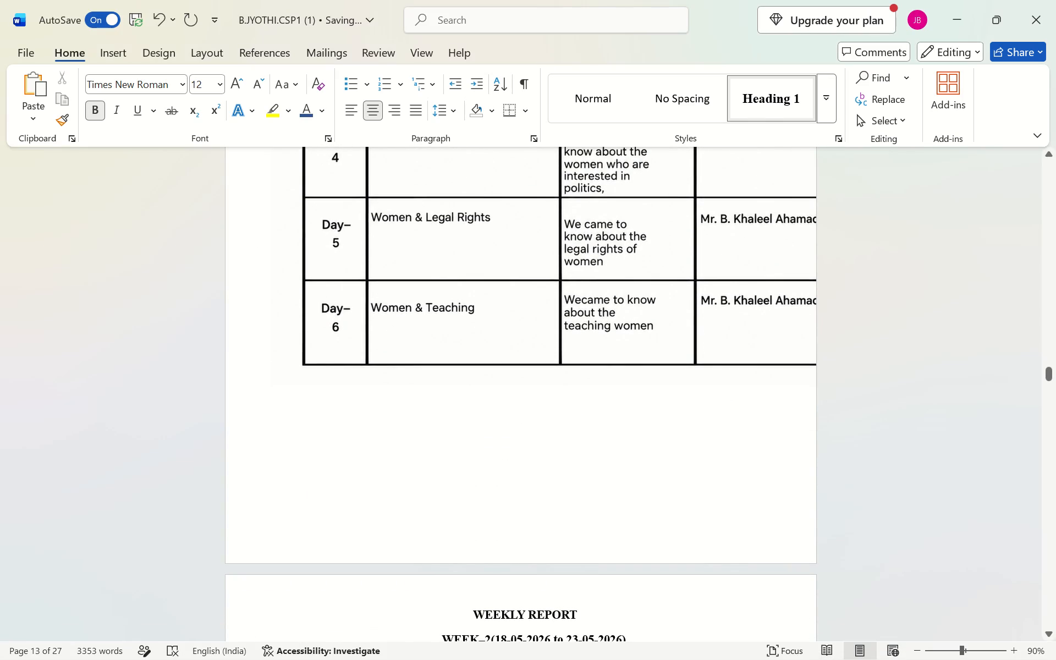
Shrink the second-week activity log image proportionally so that its whole table fits within the page width.
scroll(503, 274, up, 4)
click(318, 472)
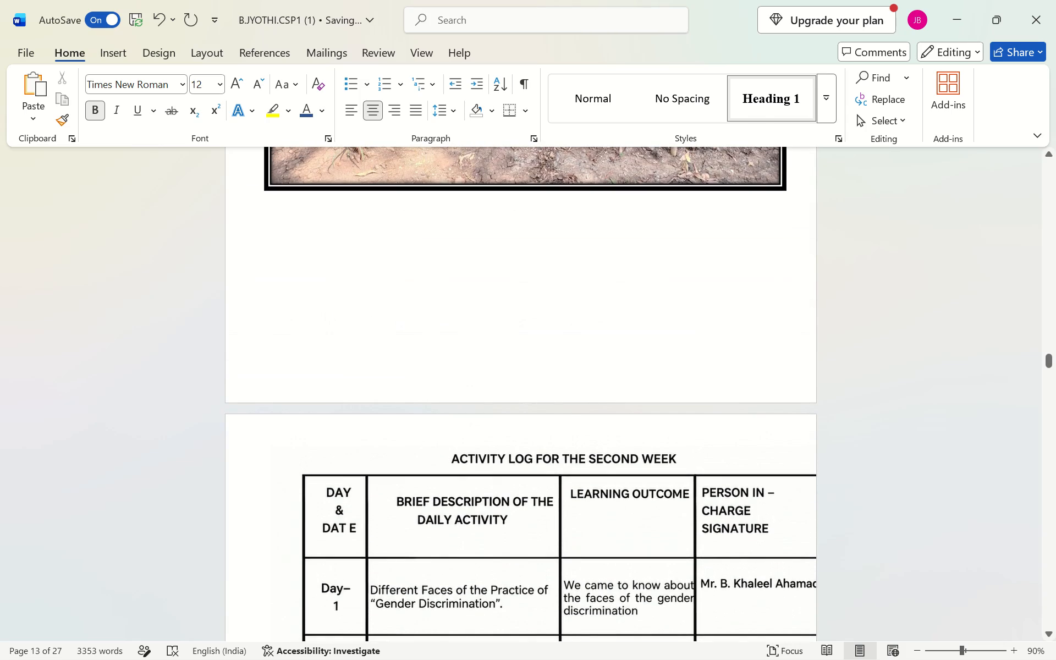
drag(270, 447, 281, 460)
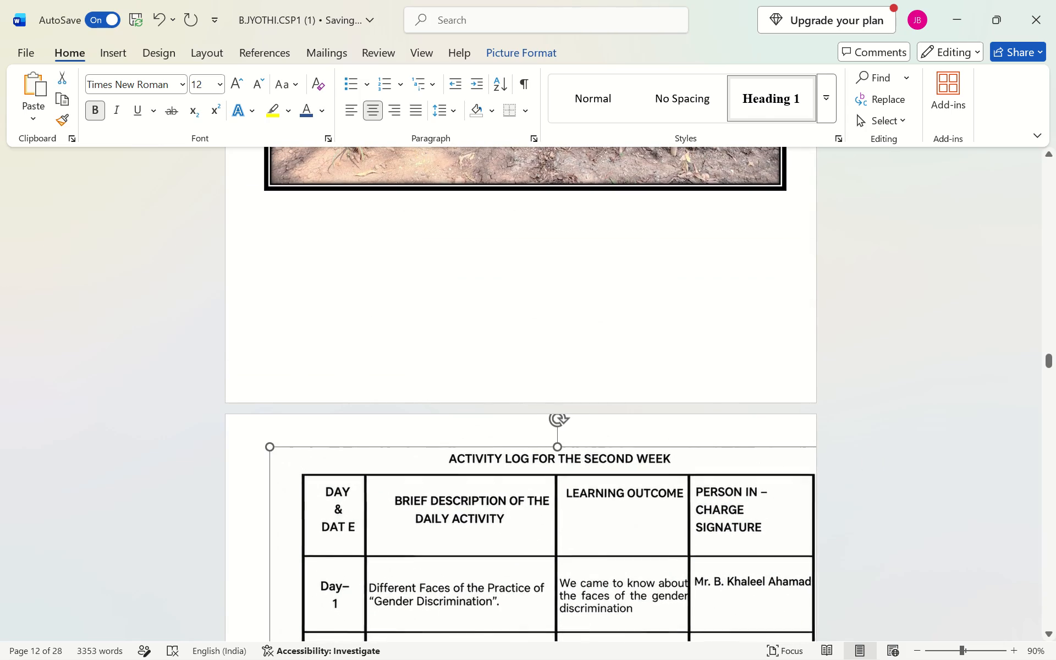
drag(281, 460, 320, 535)
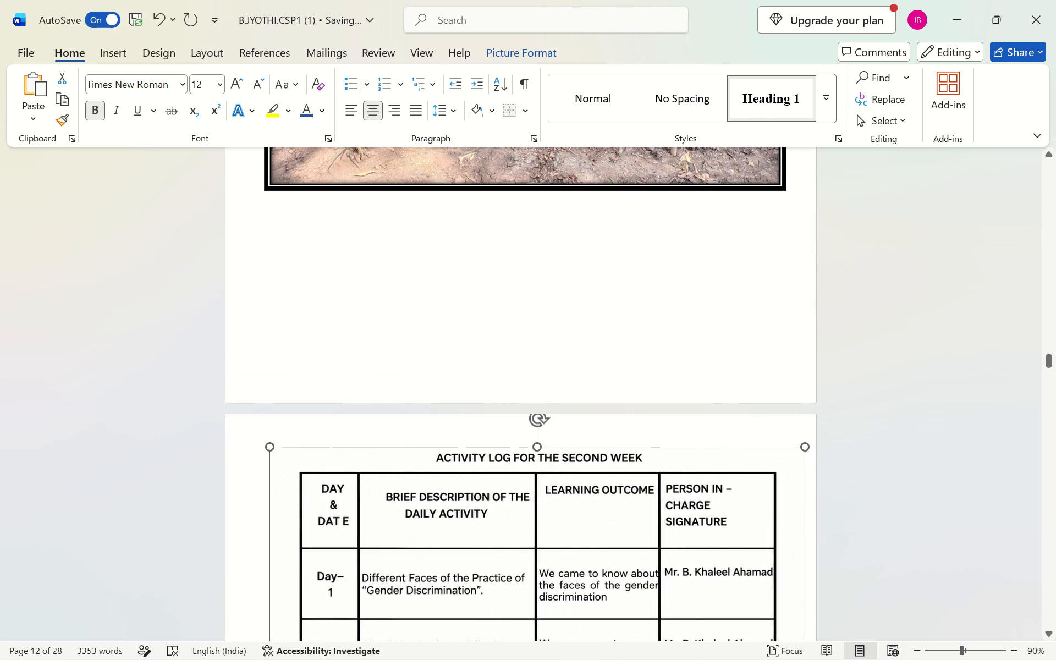
drag(320, 535, 320, 535)
scroll(320, 535, down, 3)
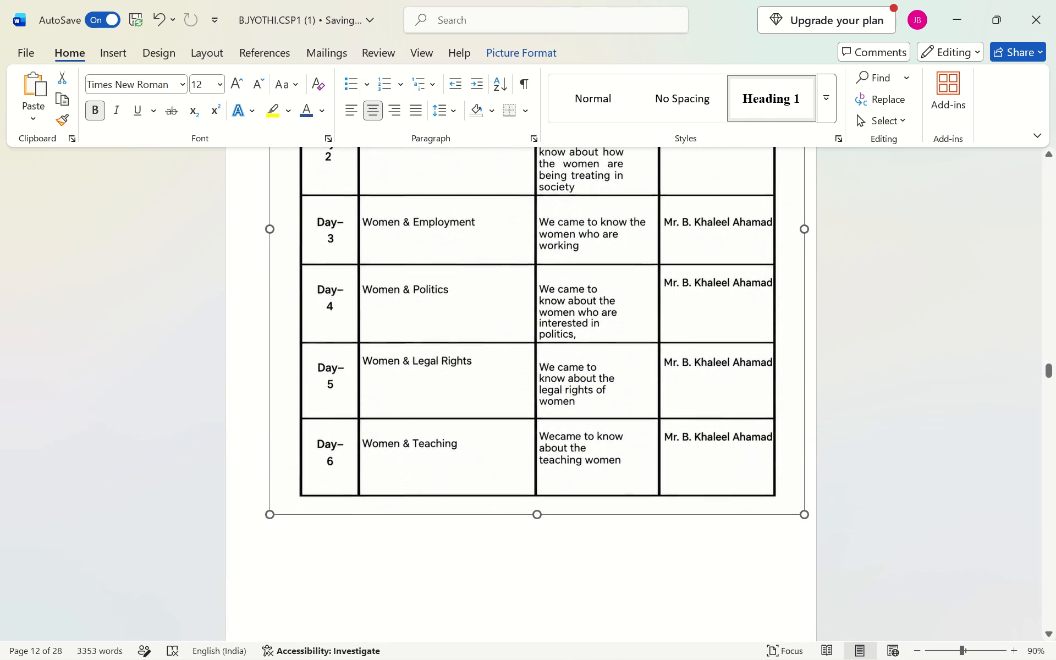
scroll(320, 535, down, 1)
click(386, 529)
Review the pages before the inserted log, including the plantation text, the group photos and the ACTIVITYLOG FOR THE SECOND WEEK heading.
scroll(386, 529, up, 1)
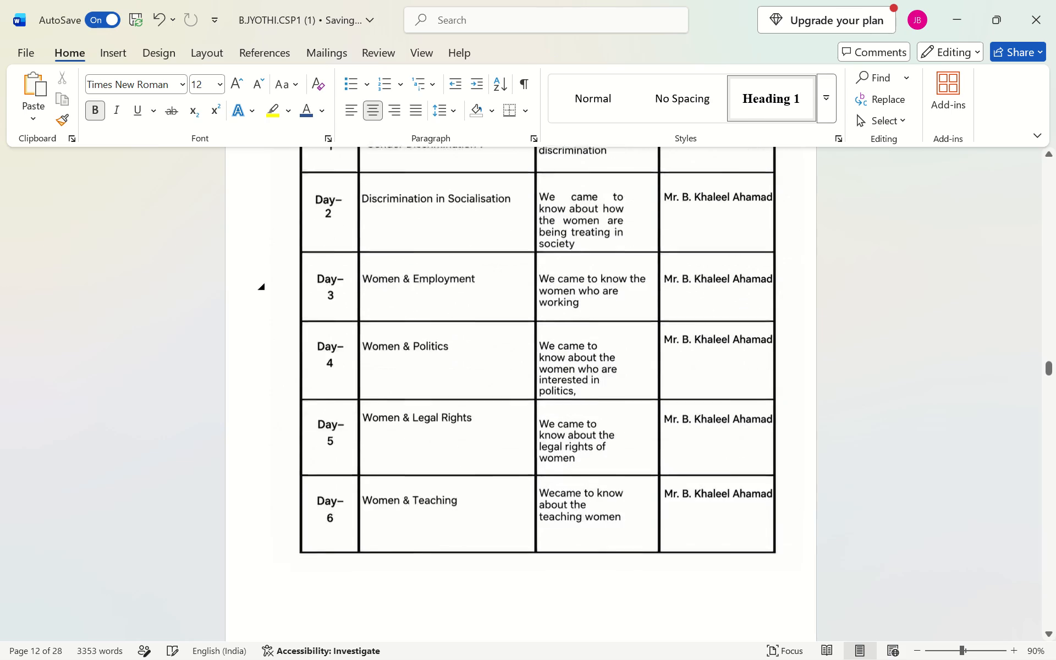
scroll(386, 529, up, 3)
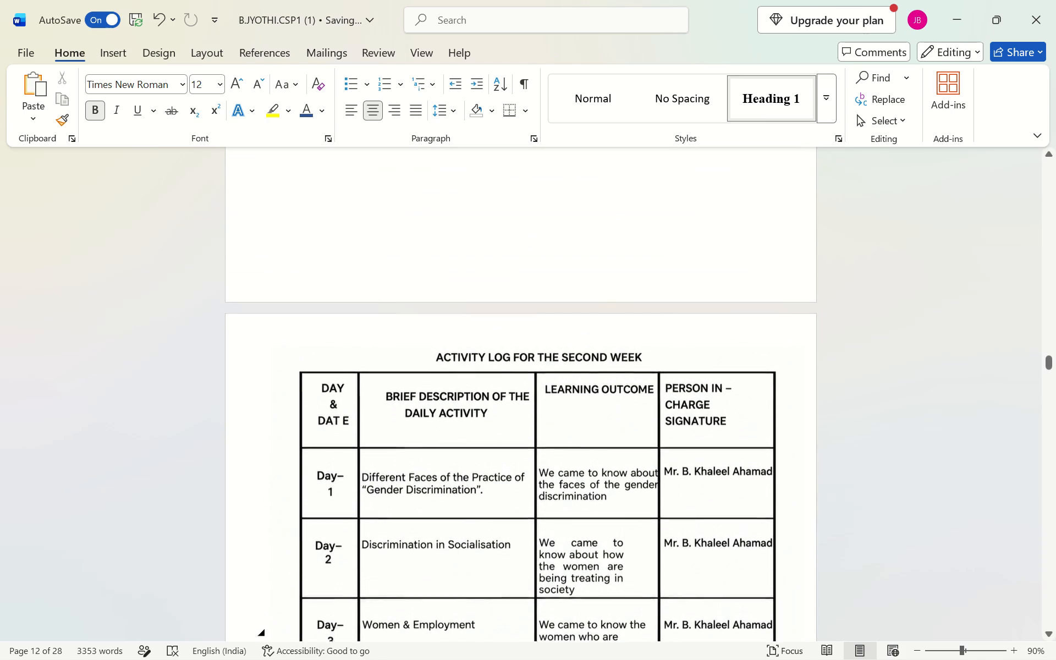
scroll(386, 529, up, 4)
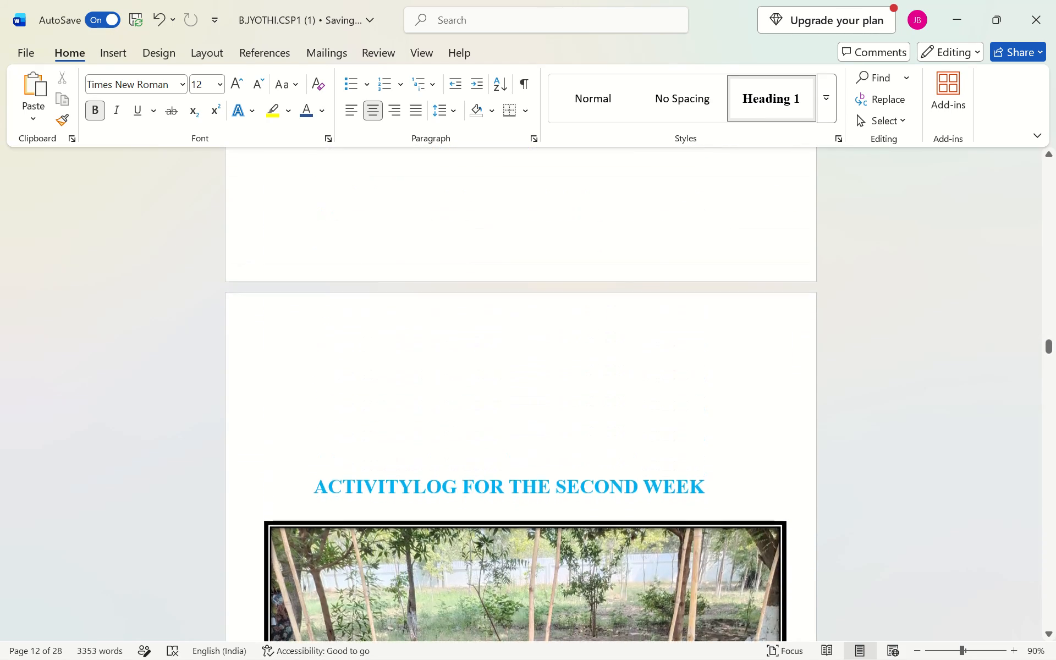
scroll(386, 529, up, 2)
scroll(386, 529, down, 1)
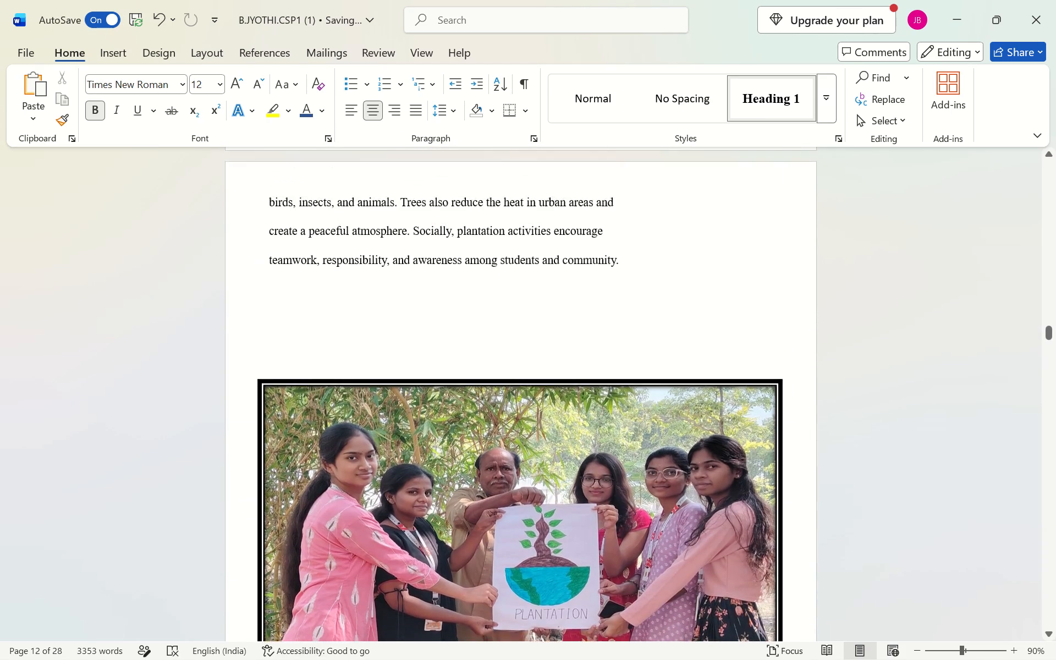
scroll(386, 529, down, 4)
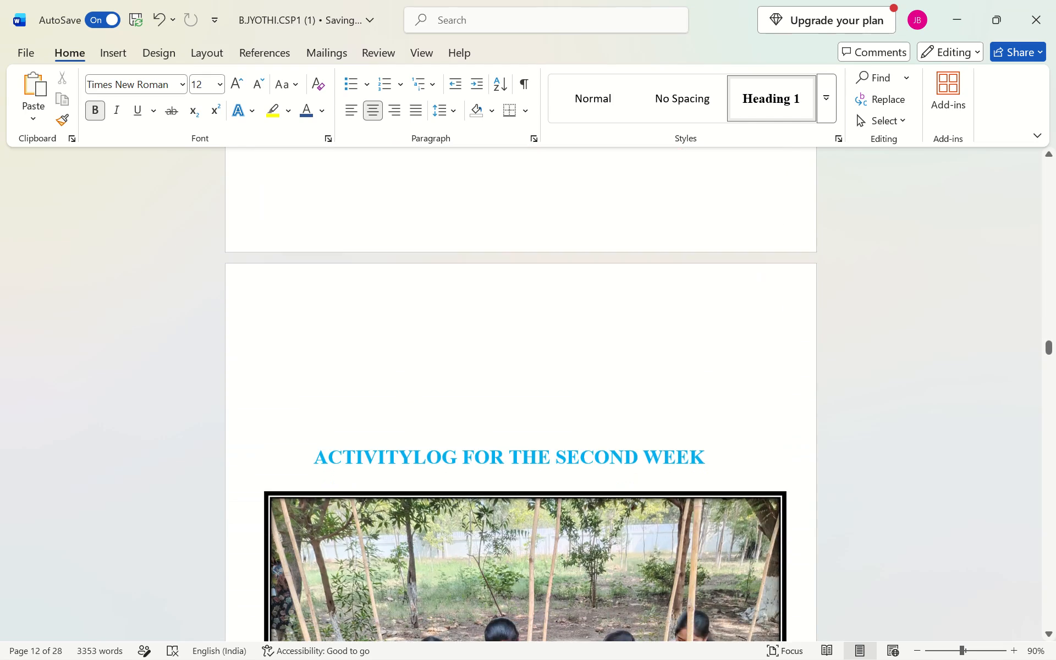
scroll(386, 529, down, 3)
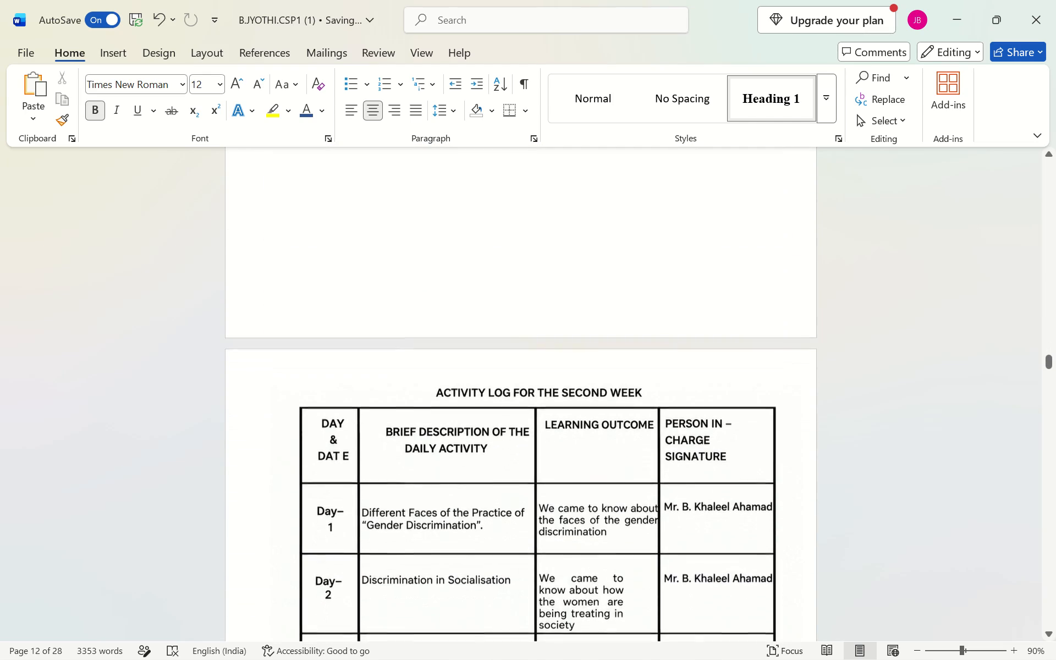
scroll(386, 529, down, 1)
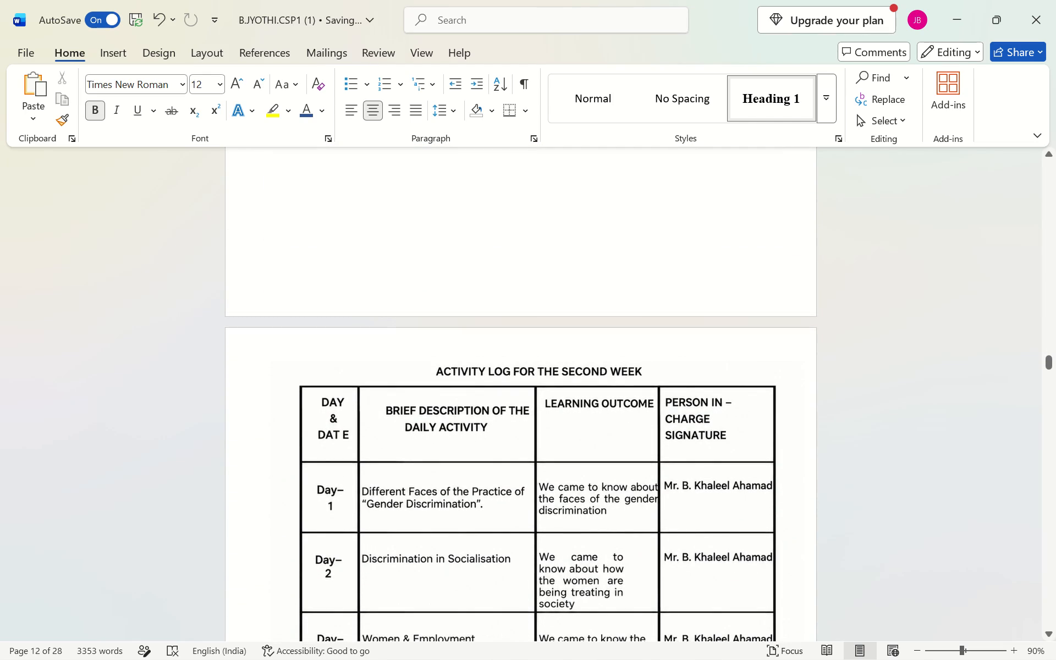
scroll(386, 529, down, 3)
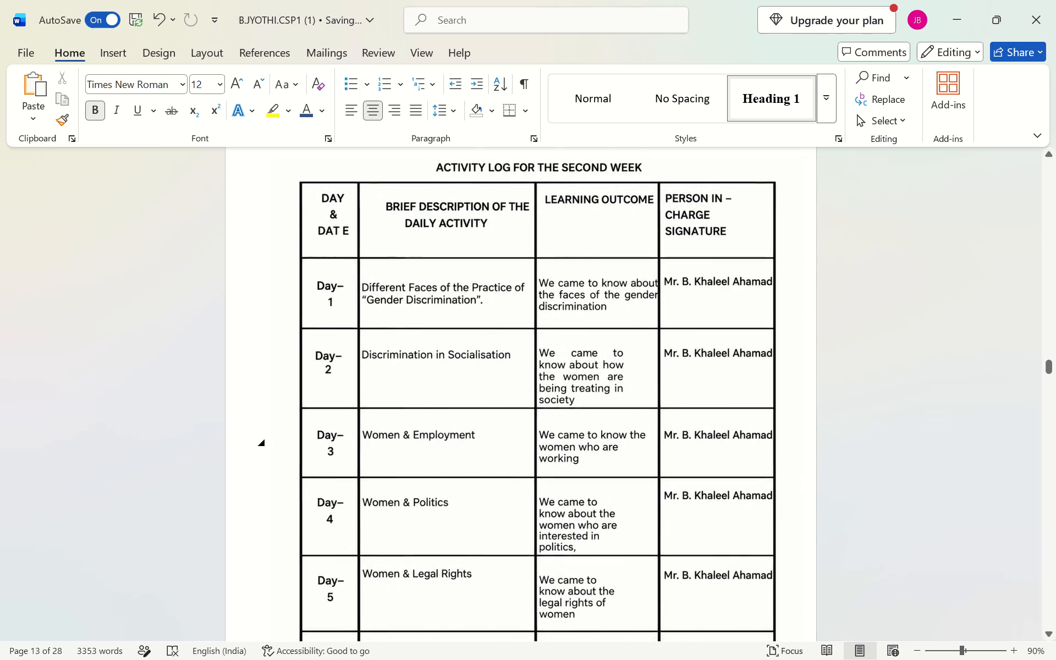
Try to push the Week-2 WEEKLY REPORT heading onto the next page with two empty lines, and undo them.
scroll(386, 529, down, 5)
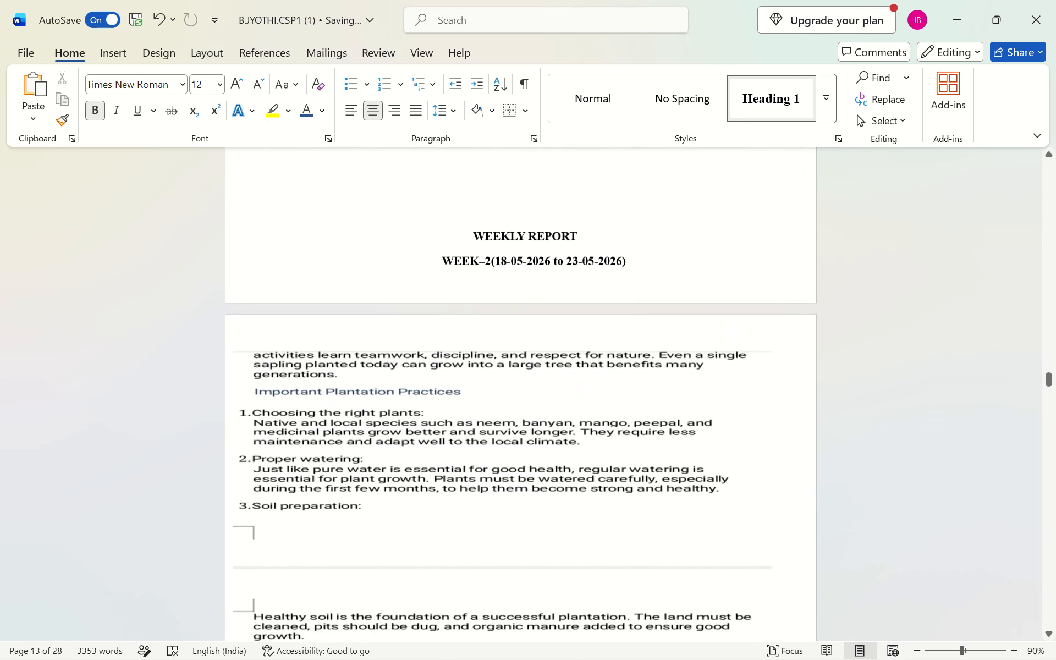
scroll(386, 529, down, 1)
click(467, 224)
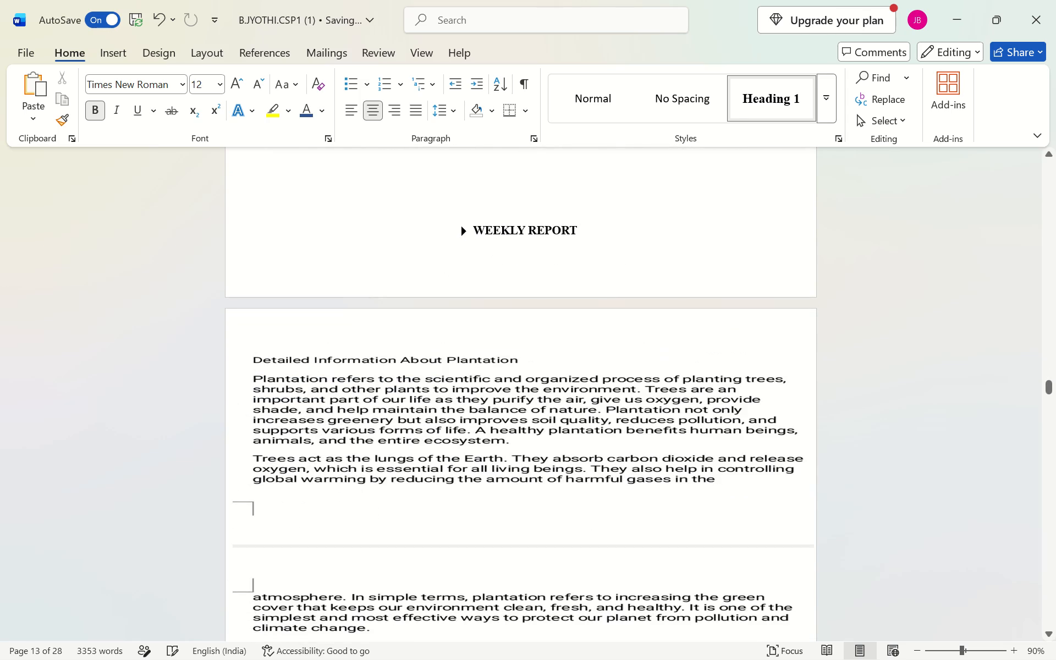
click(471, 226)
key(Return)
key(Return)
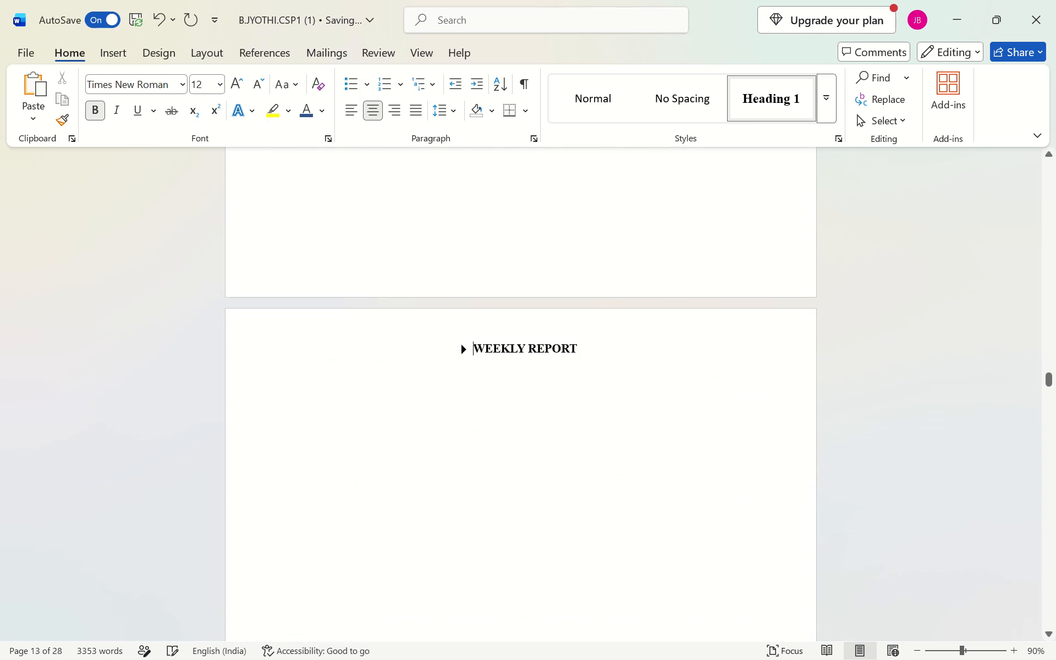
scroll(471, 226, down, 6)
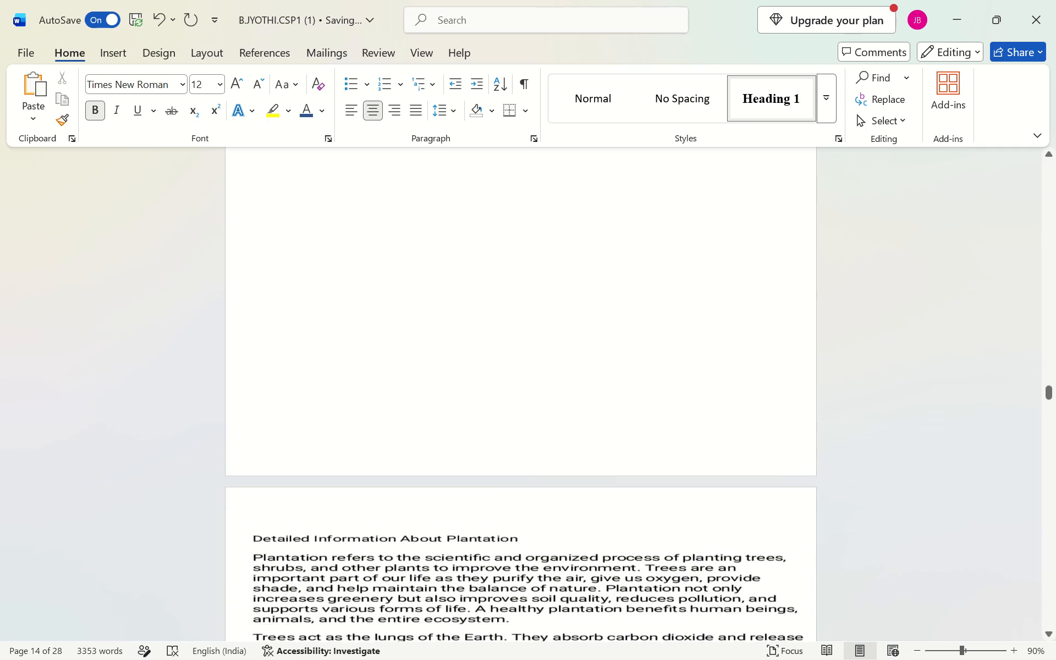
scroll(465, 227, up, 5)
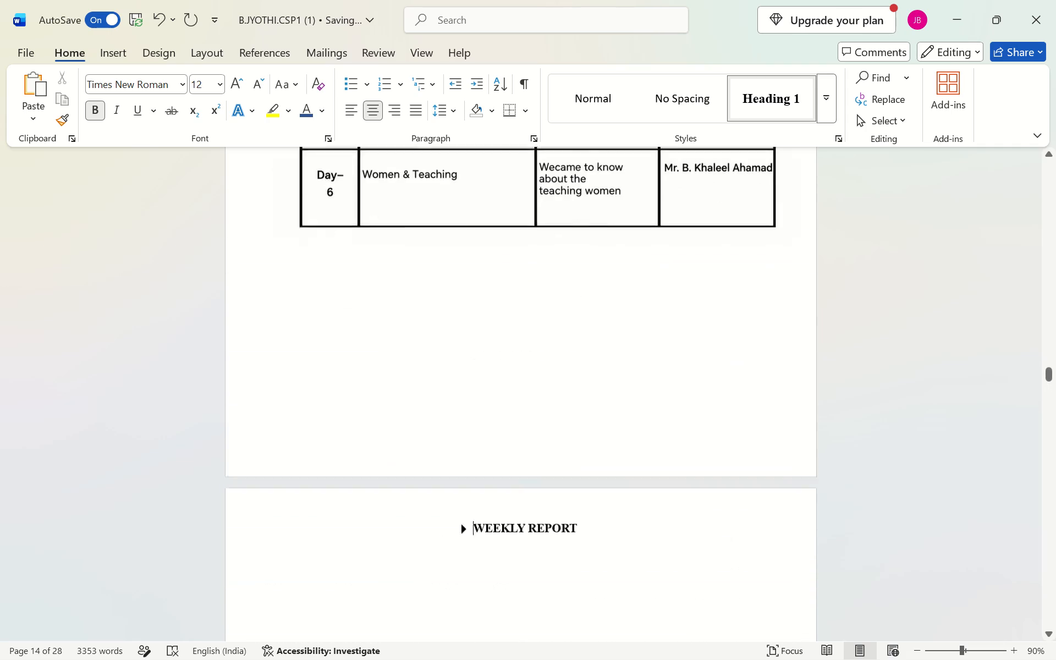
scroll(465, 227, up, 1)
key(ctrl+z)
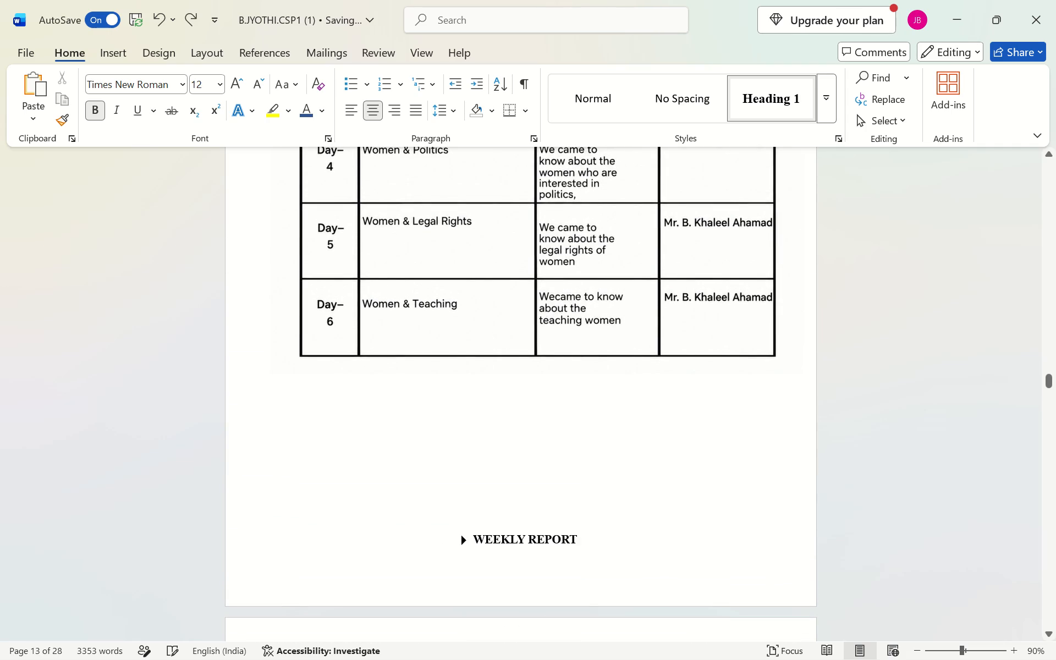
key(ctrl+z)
Move the Week-2 WEEKLY REPORT heading onto the next page by adding two empty lines before it.
scroll(465, 227, down, 2)
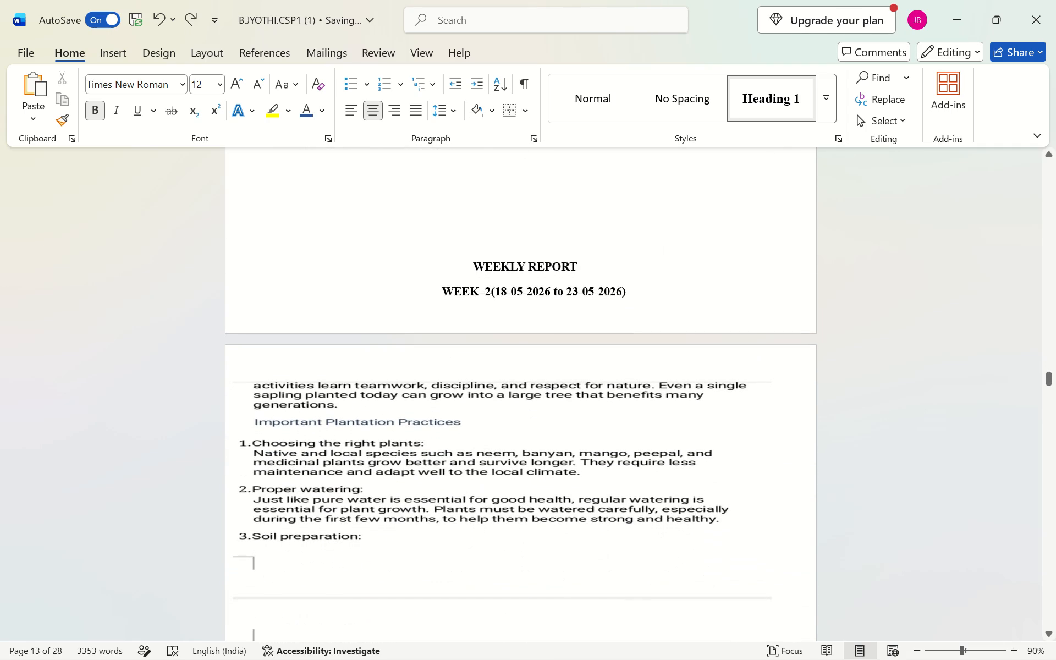
click(470, 267)
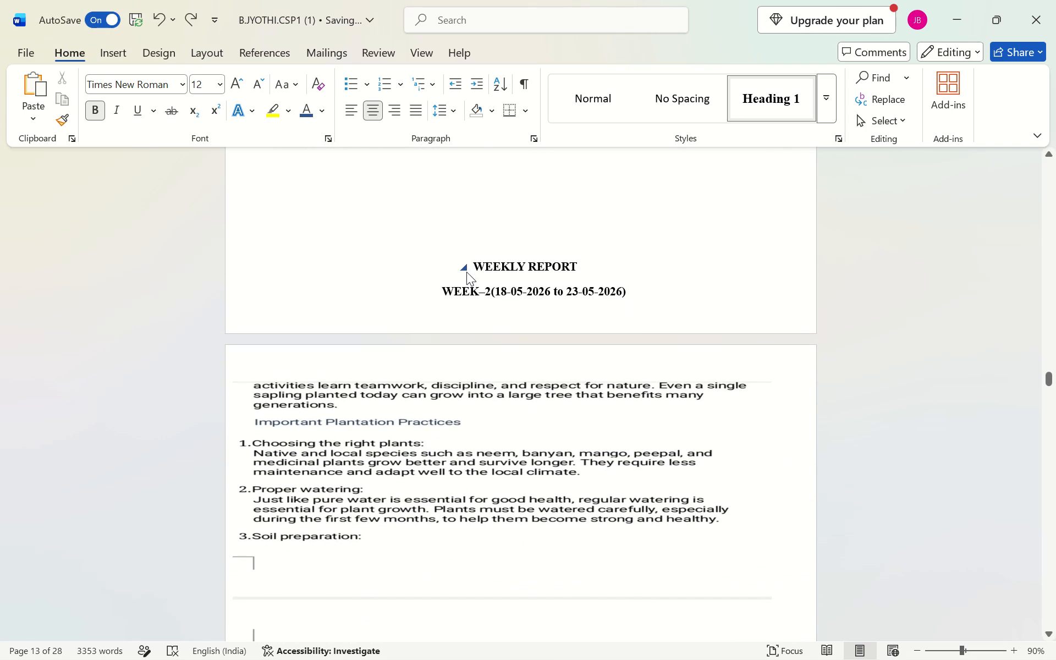
click(467, 270)
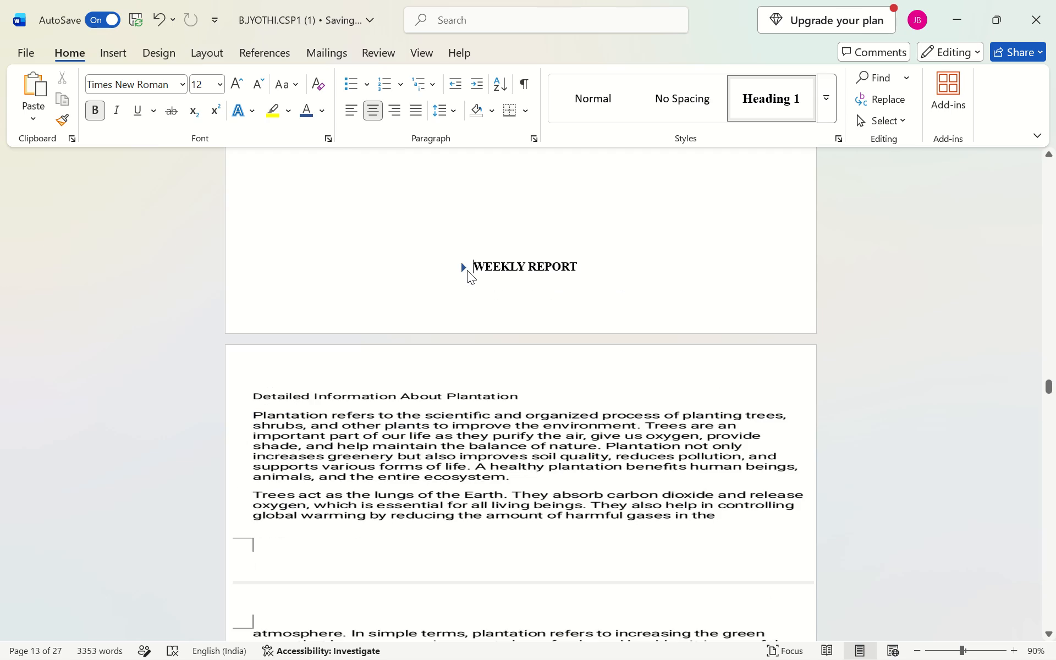
click(467, 270)
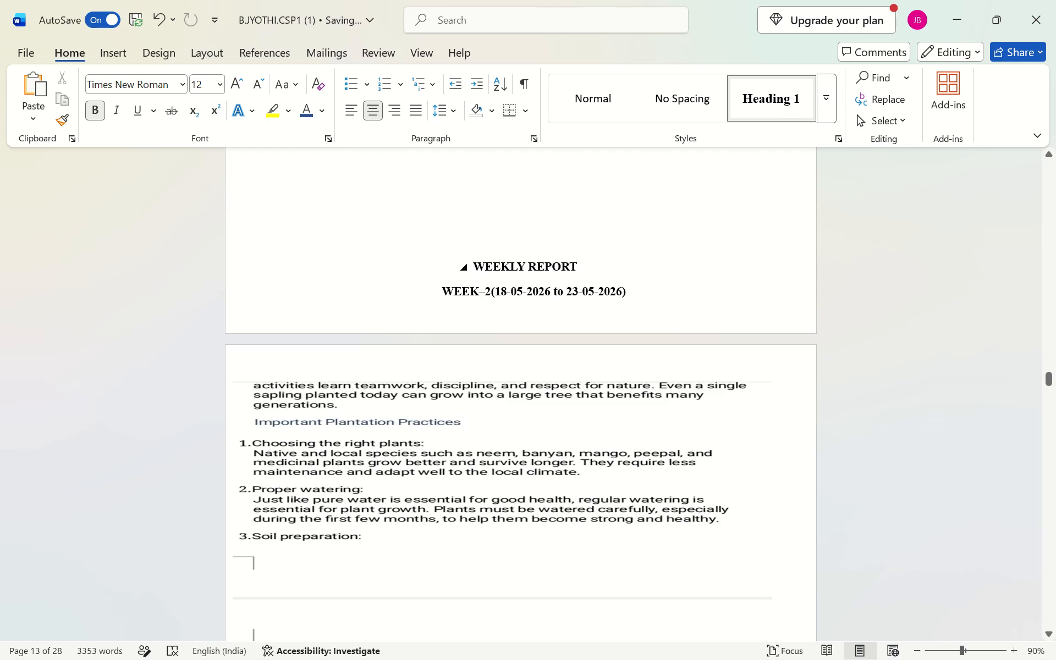
key(Return)
key(Return)
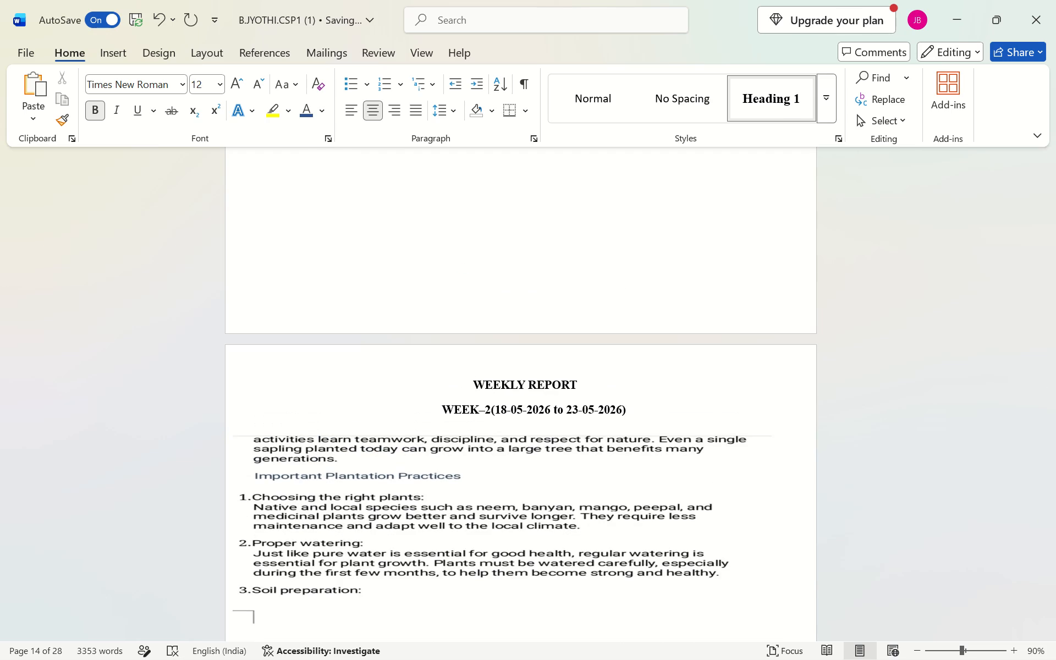
Review the report's page layout, weekly reports, photos and activity logs from the second week through the fifth week.
scroll(470, 270, down, 6)
scroll(470, 270, up, 1)
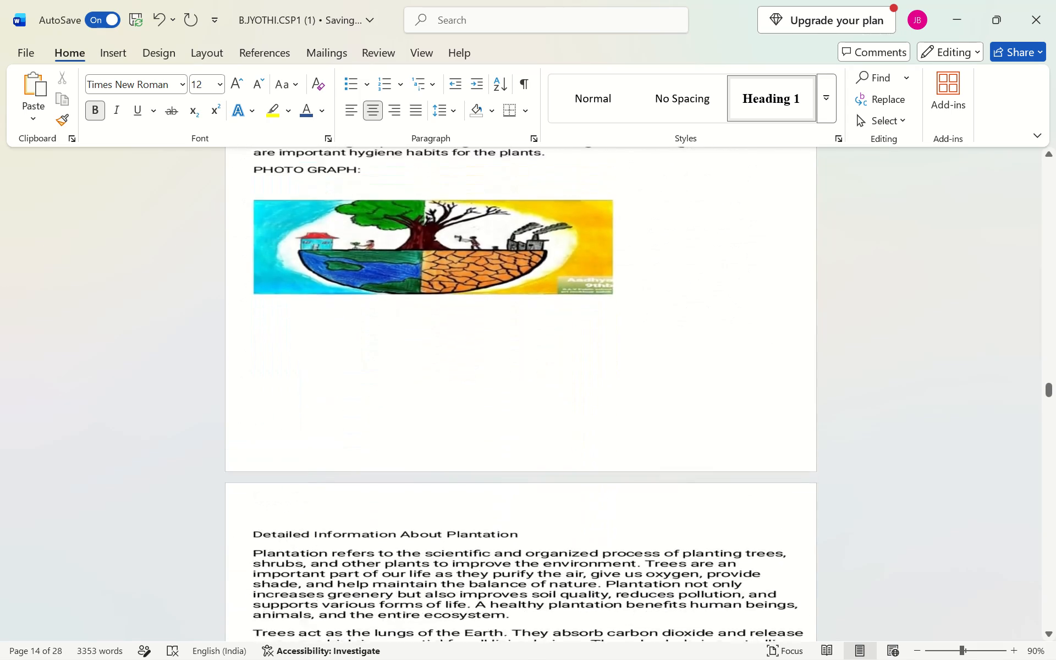
scroll(470, 270, up, 3)
scroll(470, 270, down, 1)
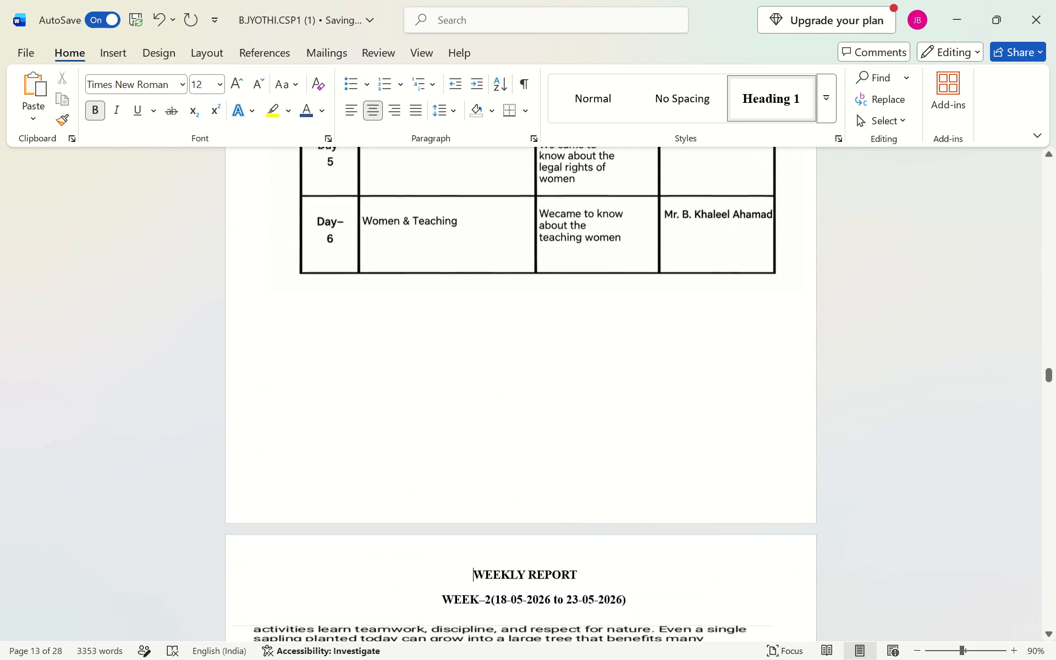
scroll(496, 276, up, 4)
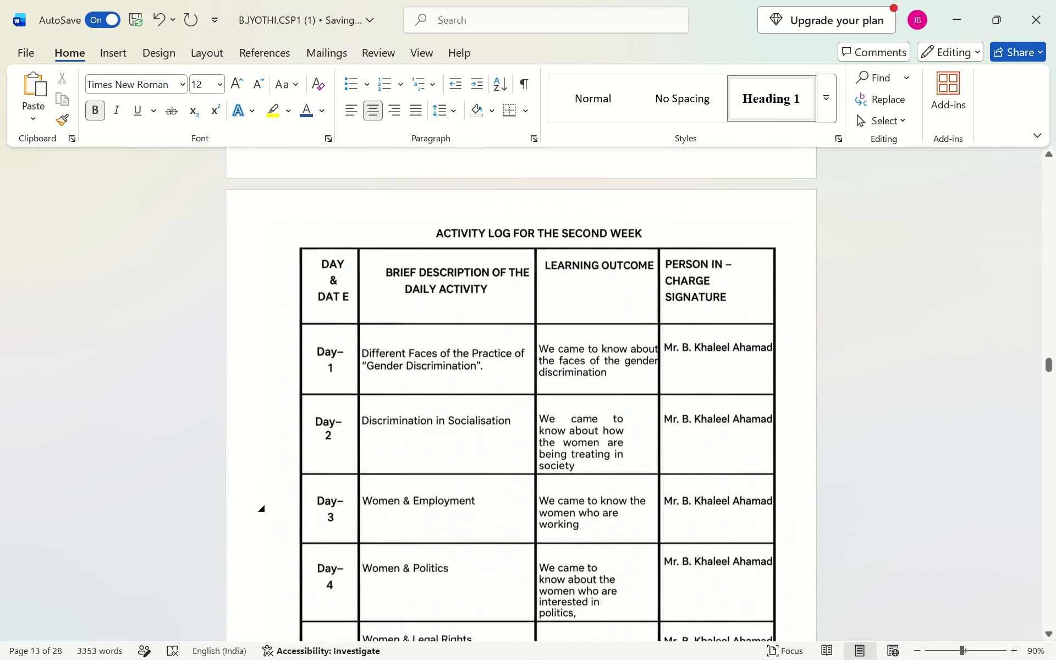
scroll(496, 276, up, 4)
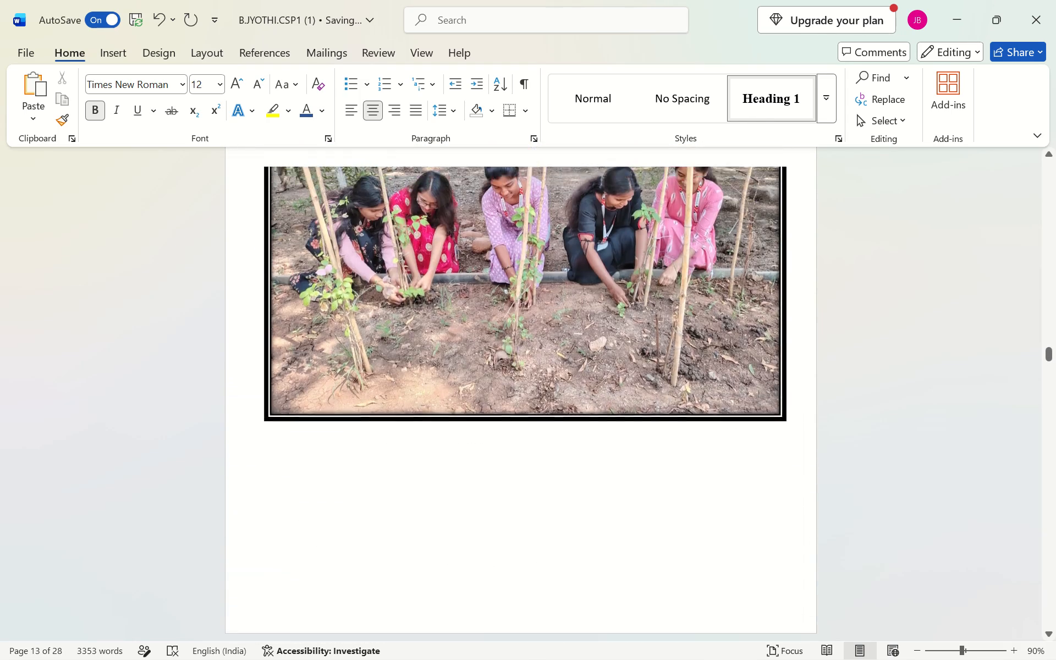
scroll(496, 276, up, 5)
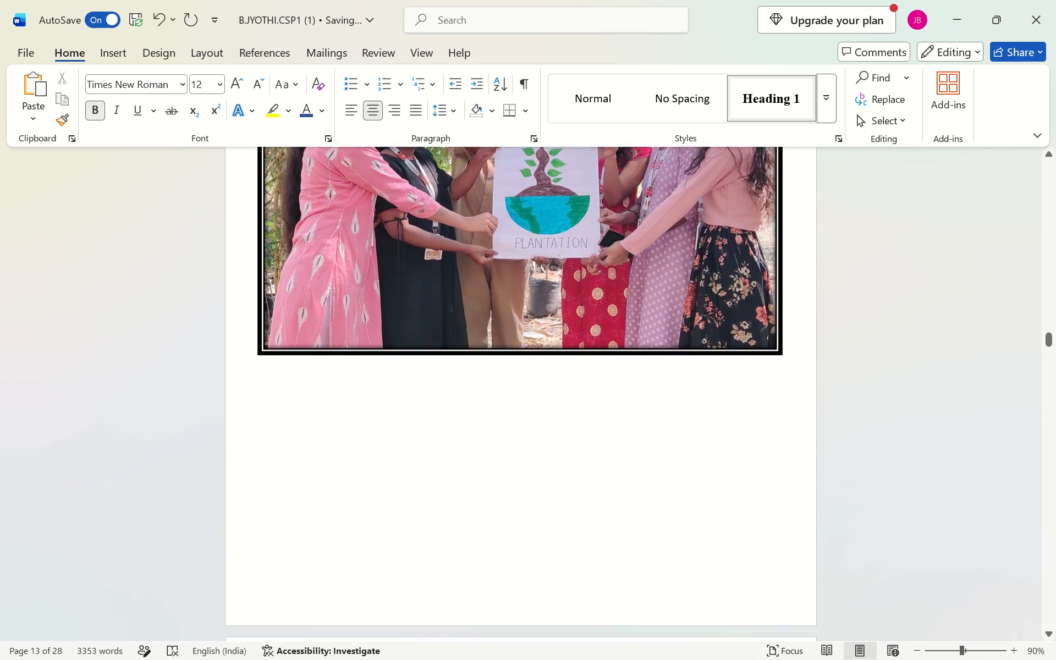
scroll(496, 276, up, 1)
scroll(496, 276, down, 12)
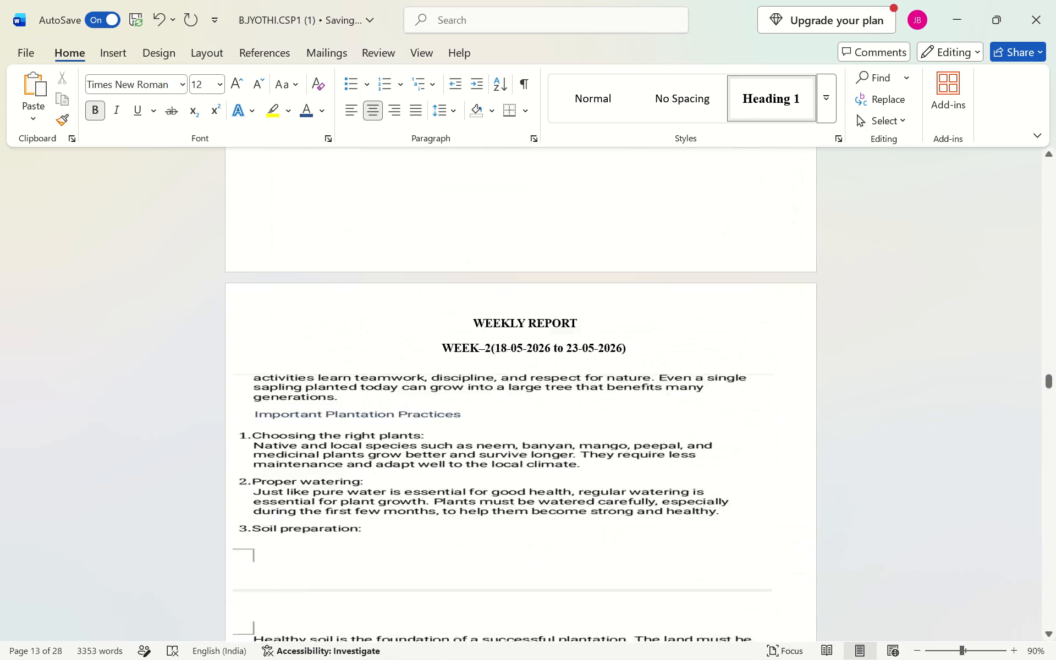
scroll(496, 276, down, 7)
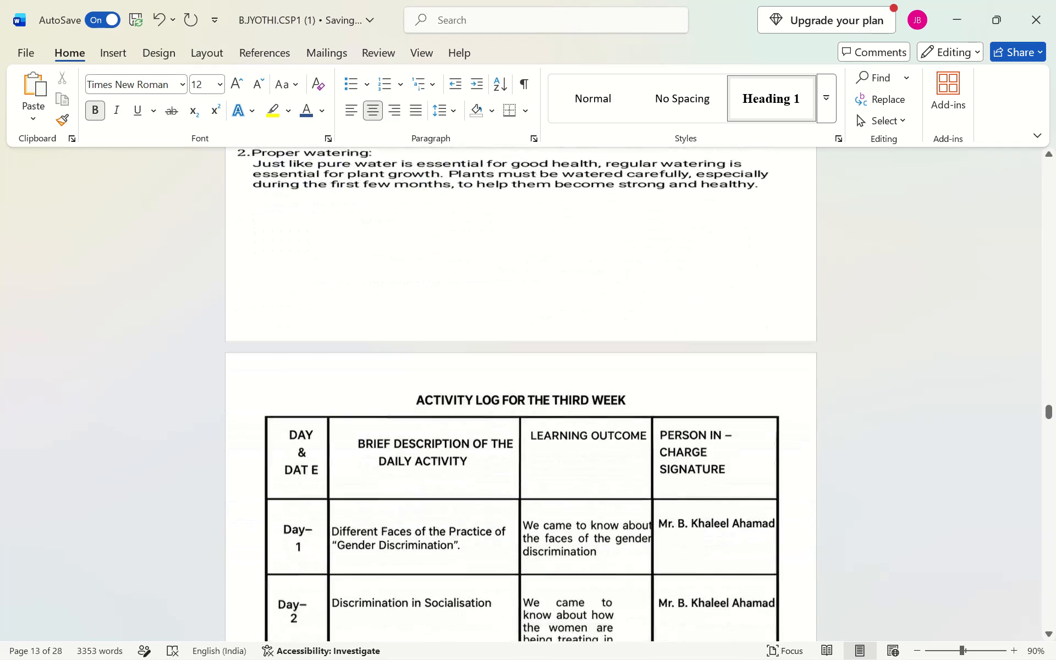
scroll(496, 276, down, 7)
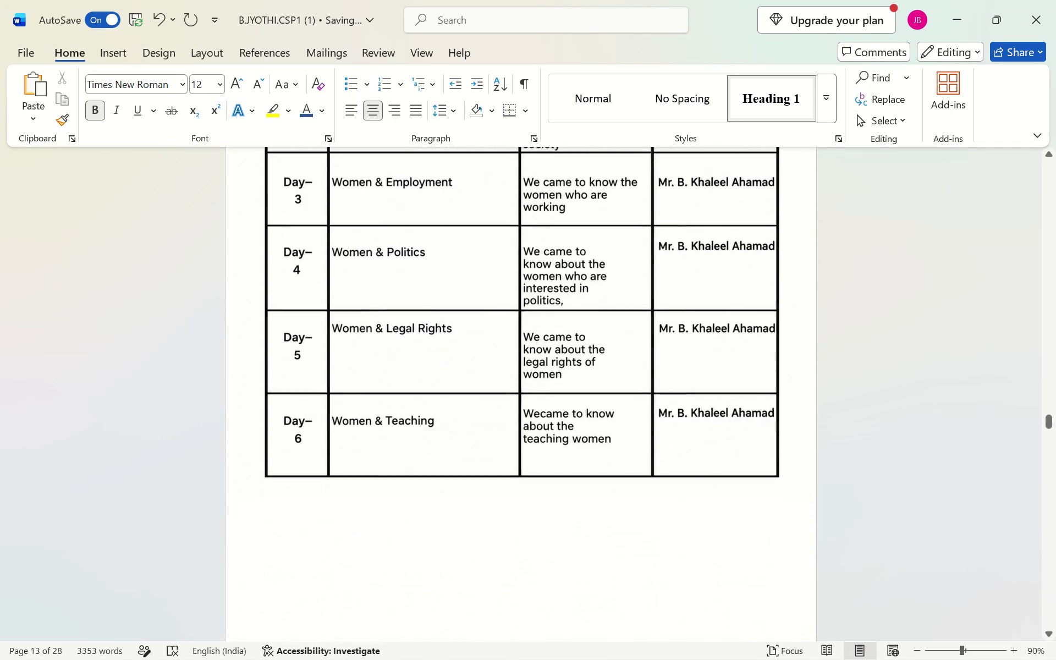
scroll(496, 276, down, 6)
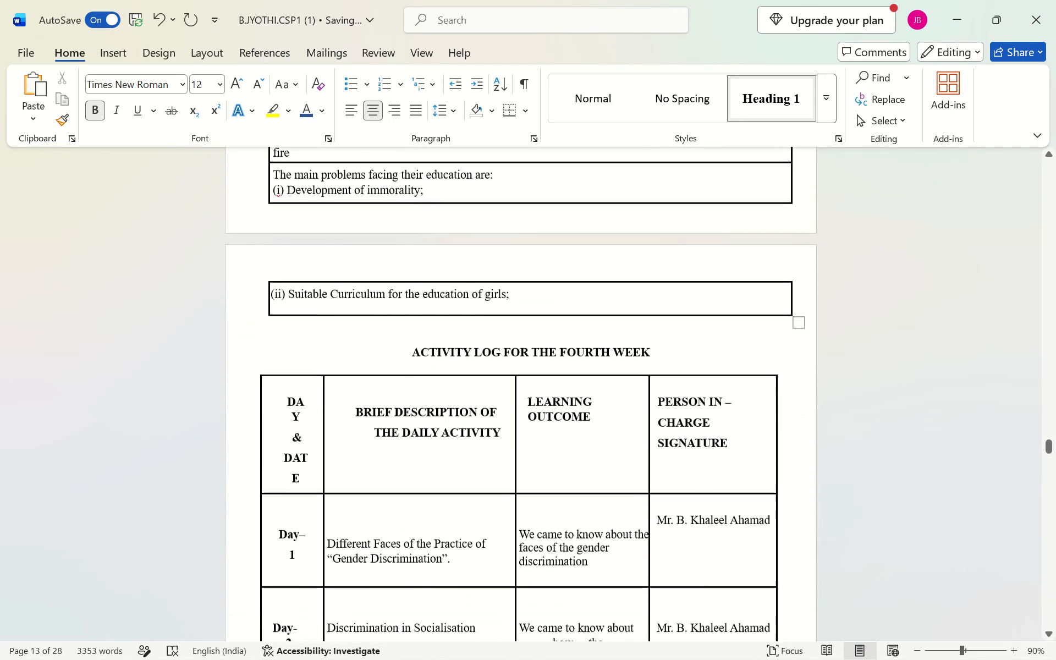
scroll(496, 276, down, 6)
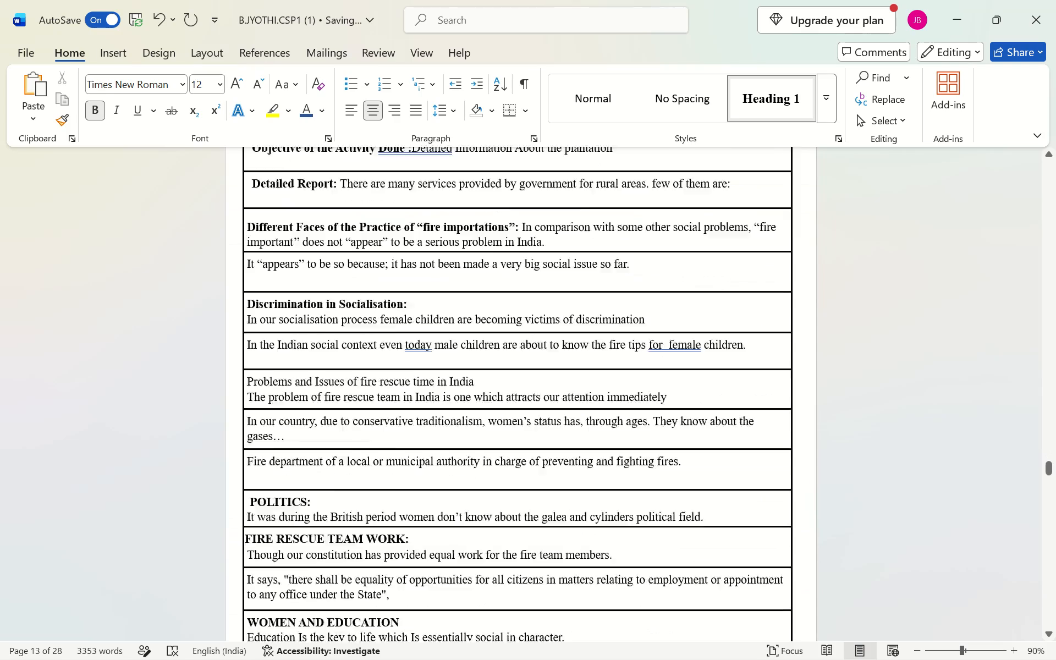
scroll(496, 276, down, 6)
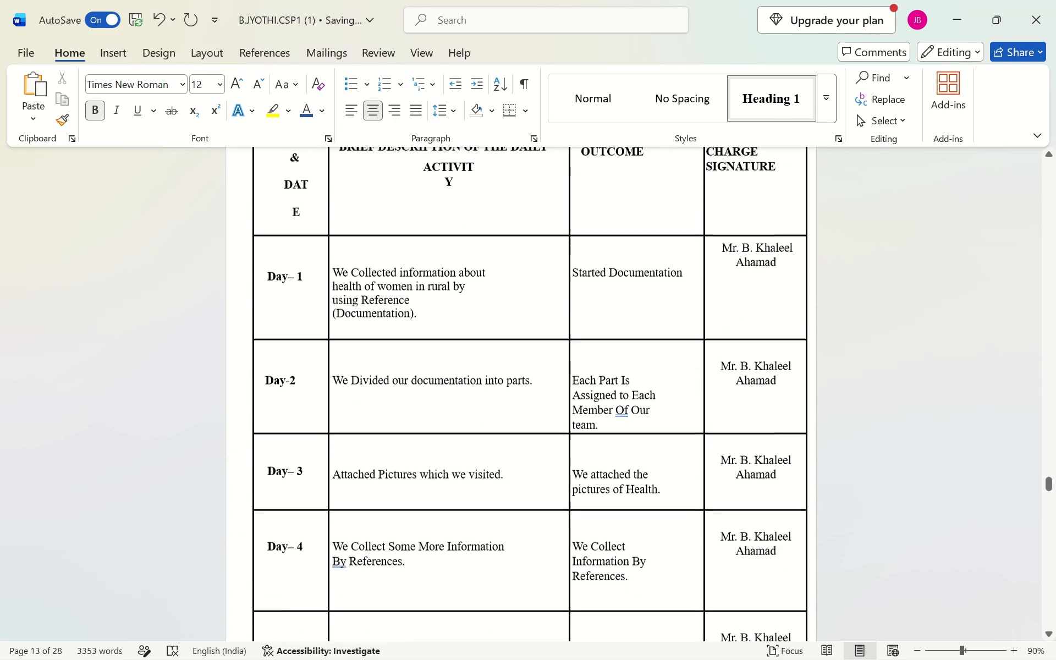
scroll(496, 276, down, 6)
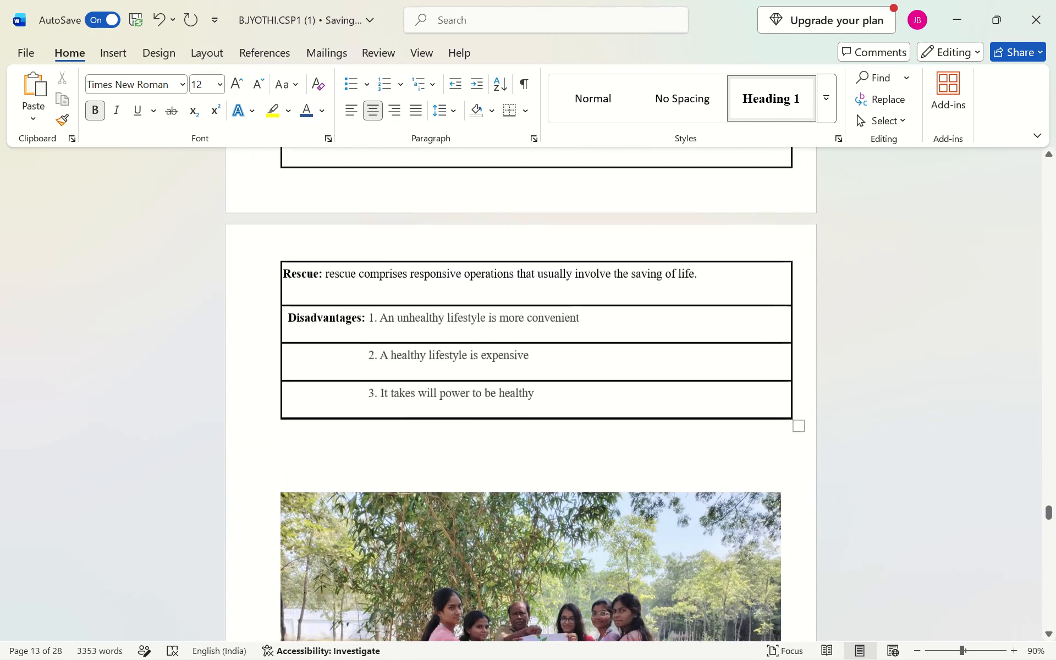
scroll(496, 276, down, 6)
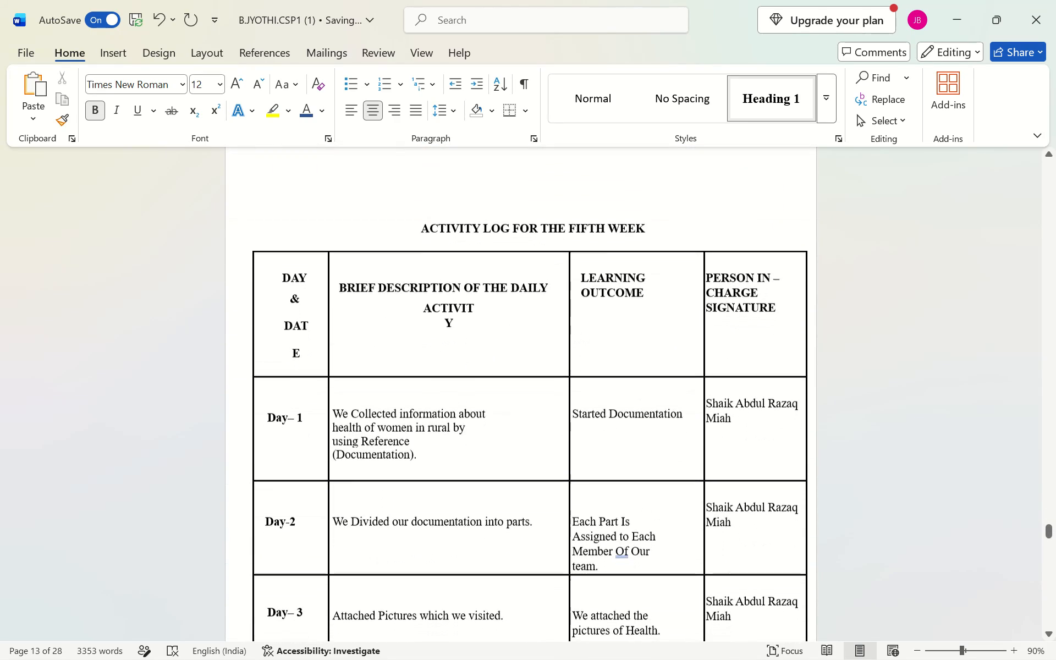
Delete the in-charge person's name from the Day-1 signature cell of the ACTIVITY LOG FOR THE FIFTH WEEK table.
scroll(496, 276, down, 3)
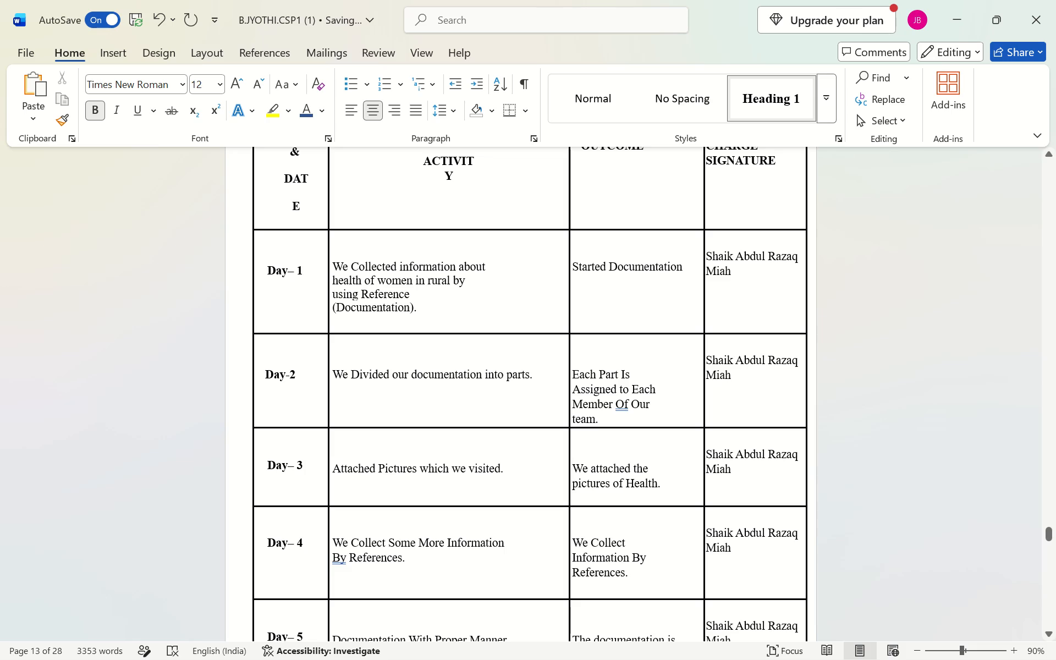
click(742, 274)
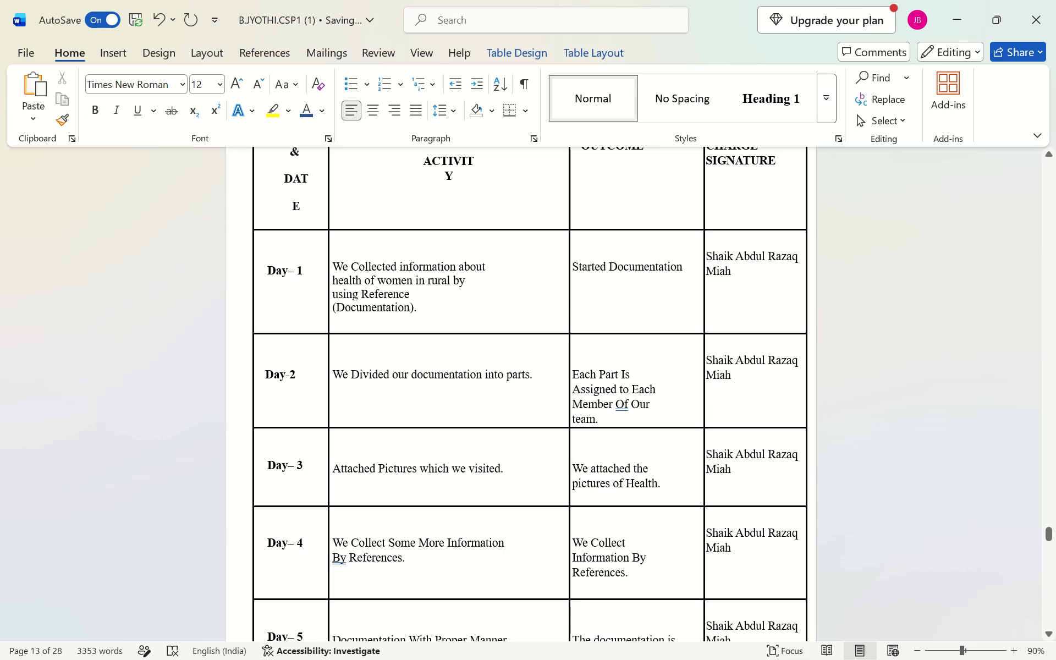
key(BackSpace)
key(BackSpace)
key(BackSpace)
key(BackSpace)
key(BackSpace)
key(BackSpace)
key(BackSpace)
key(BackSpace)
key(BackSpace)
key(BackSpace)
key(BackSpace)
key(BackSpace)
key(BackSpace)
key(BackSpace)
key(BackSpace)
key(BackSpace)
key(BackSpace)
key(BackSpace)
key(BackSpace)
key(BackSpace)
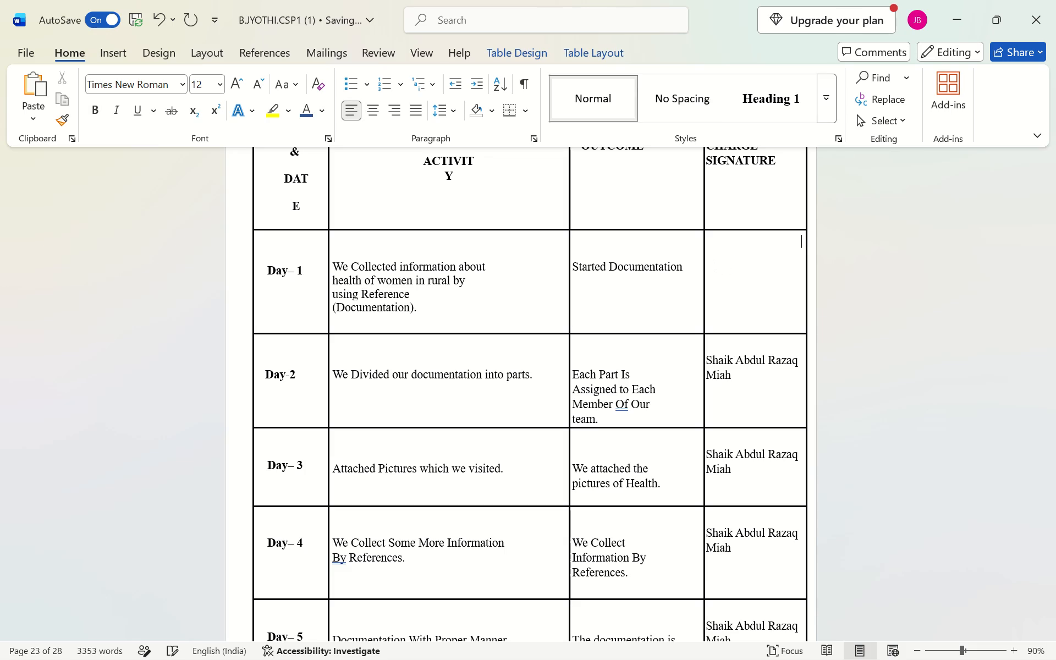
Copy the in-charge name from the Day-6 row of the log before the Week-5 report into the fifth-week log's Day-1 signature cell.
scroll(742, 274, up, 5)
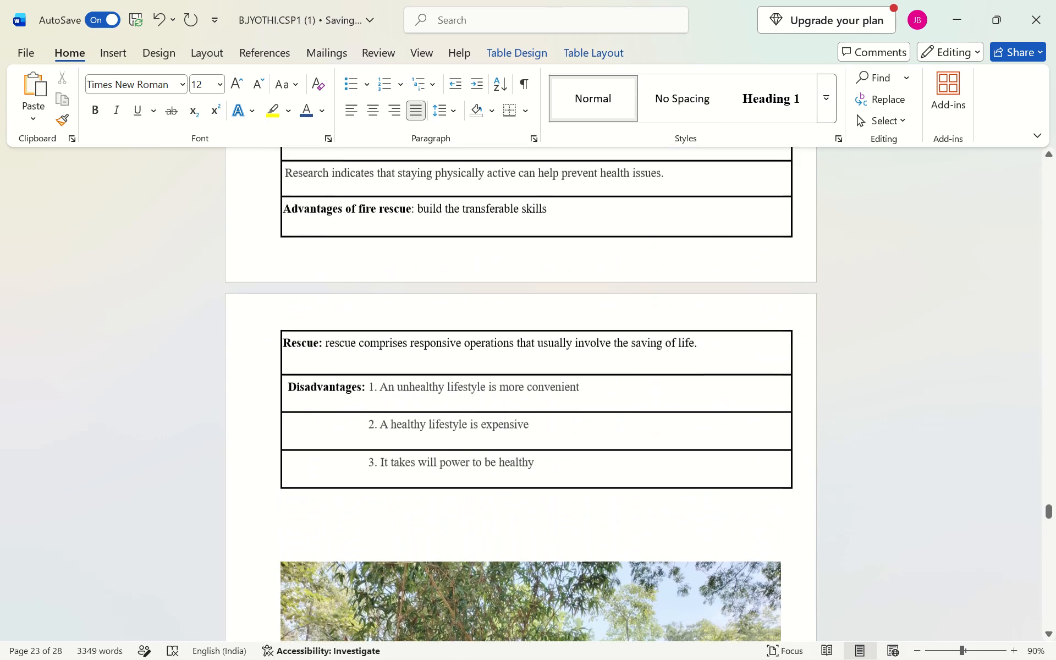
scroll(705, 240, up, 4)
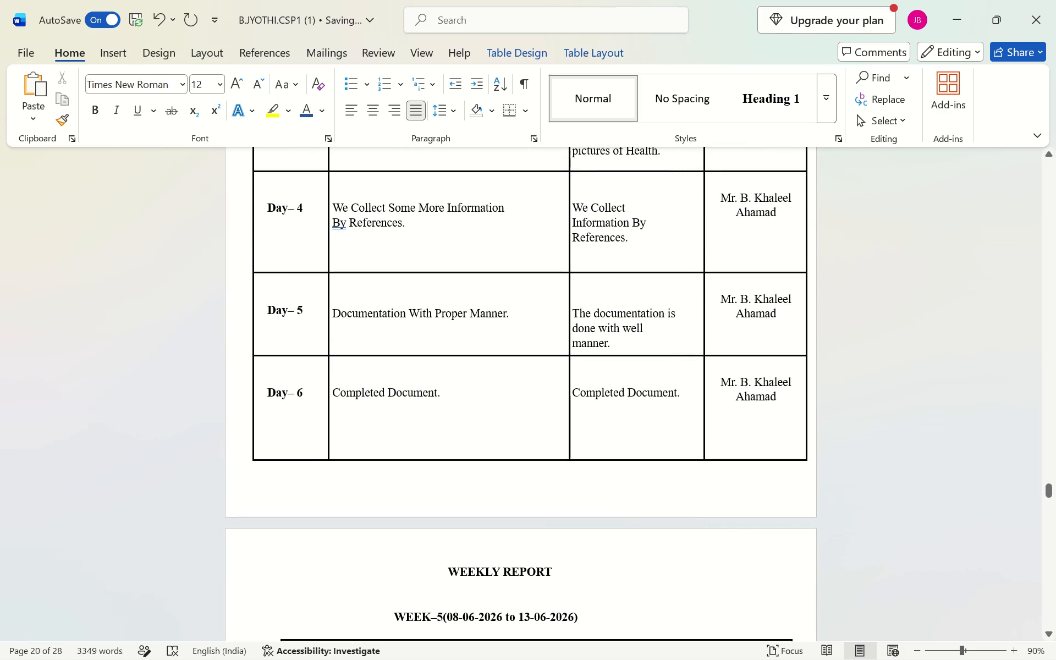
drag(717, 381, 777, 397)
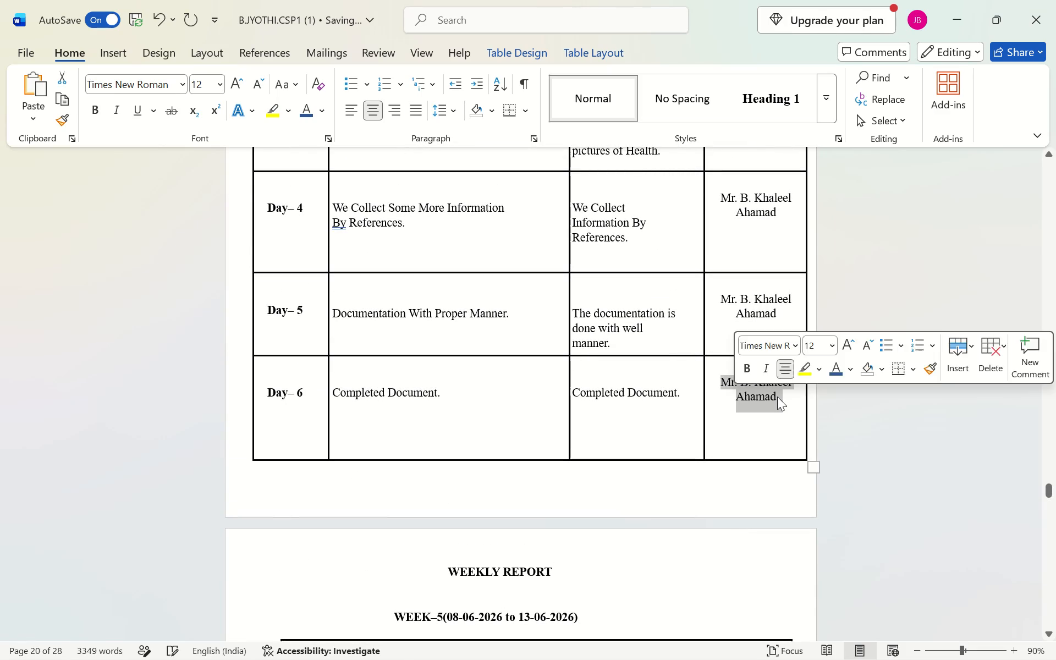
key(ctrl+c)
scroll(758, 538, down, 2)
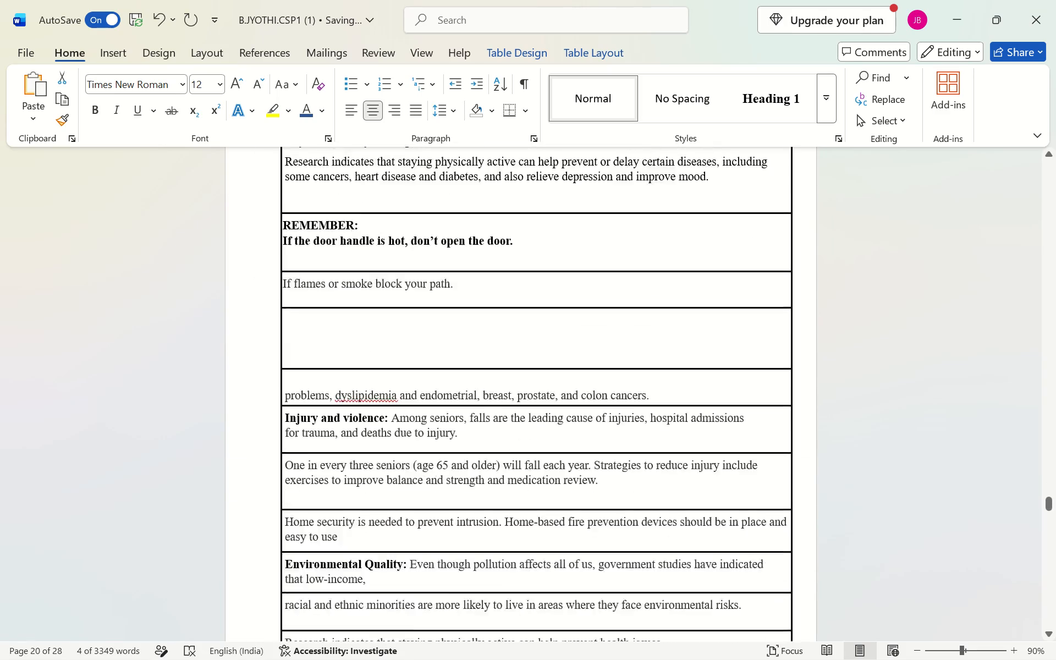
scroll(758, 538, down, 8)
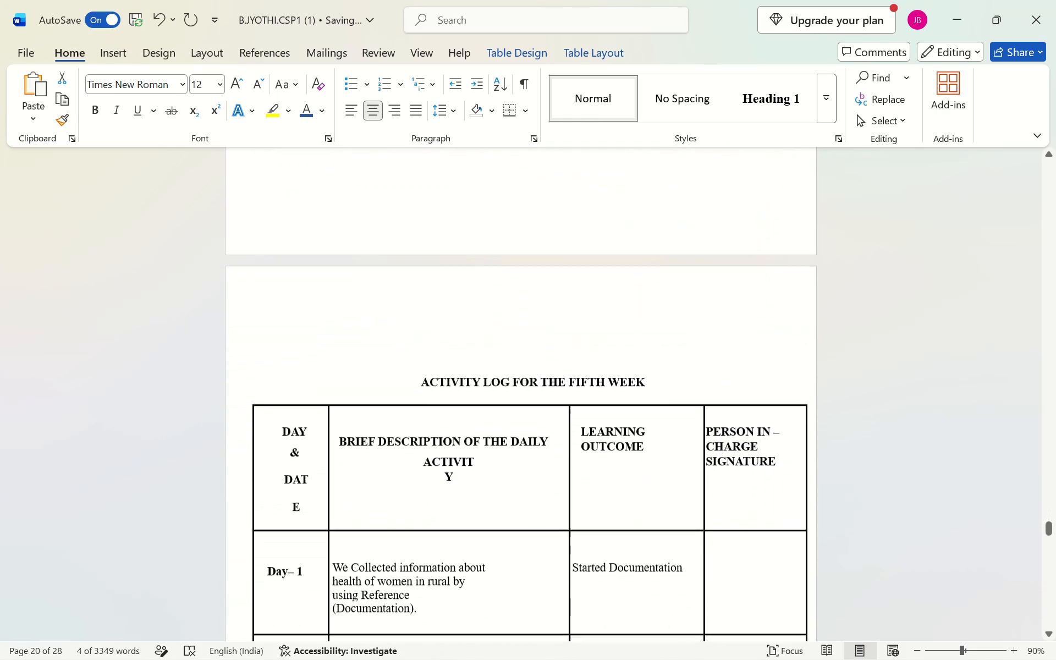
scroll(758, 538, down, 1)
click(758, 538)
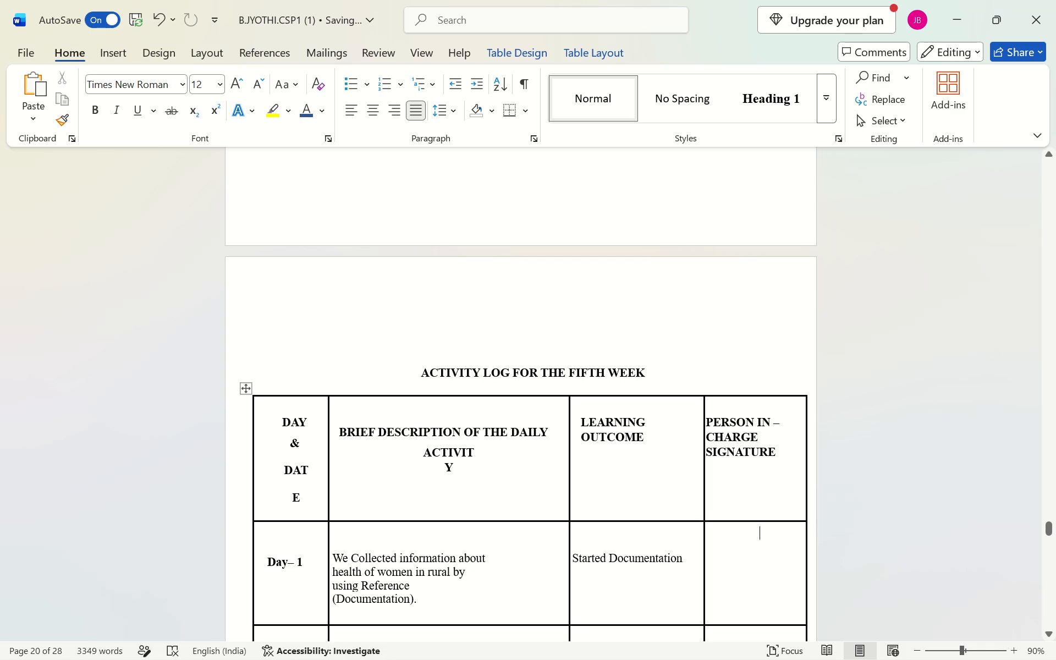
key(BackSpace)
key(BackSpace)
key(BackSpace)
key(BackSpace)
key(BackSpace)
key(BackSpace)
key(BackSpace)
key(BackSpace)
key(BackSpace)
key(BackSpace)
key(BackSpace)
key(BackSpace)
key(BackSpace)
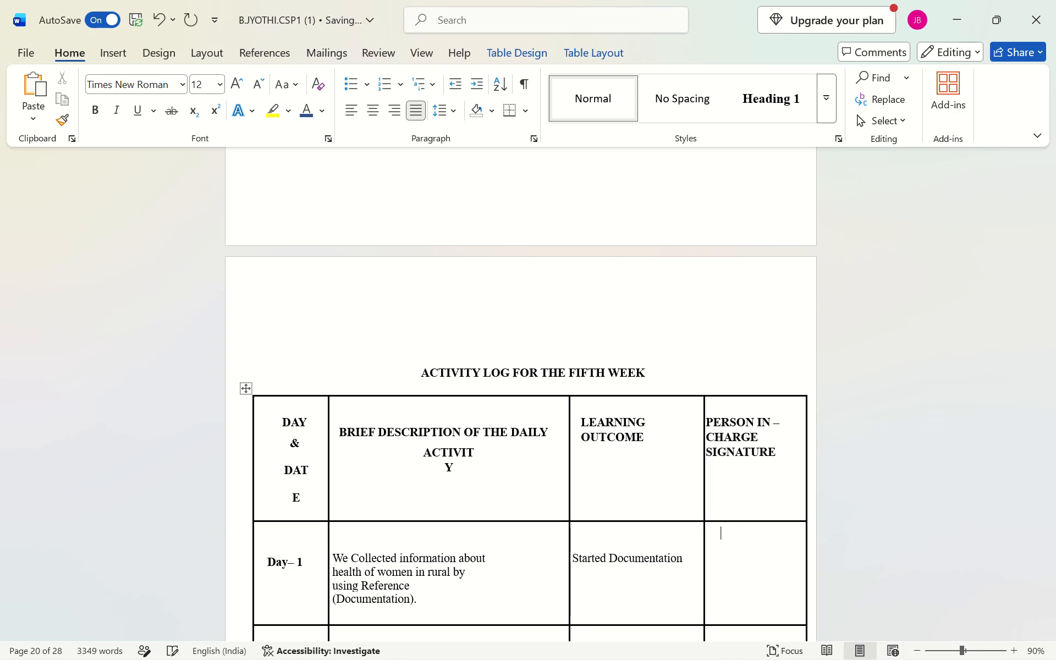
key(ctrl+v)
Replace the in-charge names in the Day-2 and Day-3 signature cells of the fifth-week activity log with the copied name.
scroll(758, 538, down, 1)
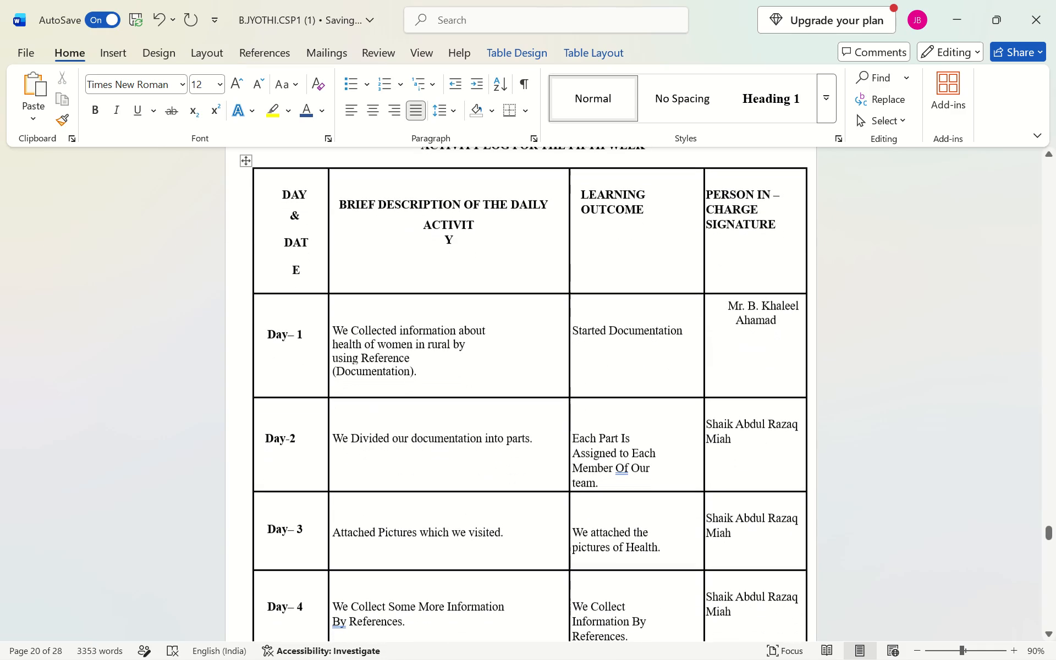
drag(707, 425, 741, 443)
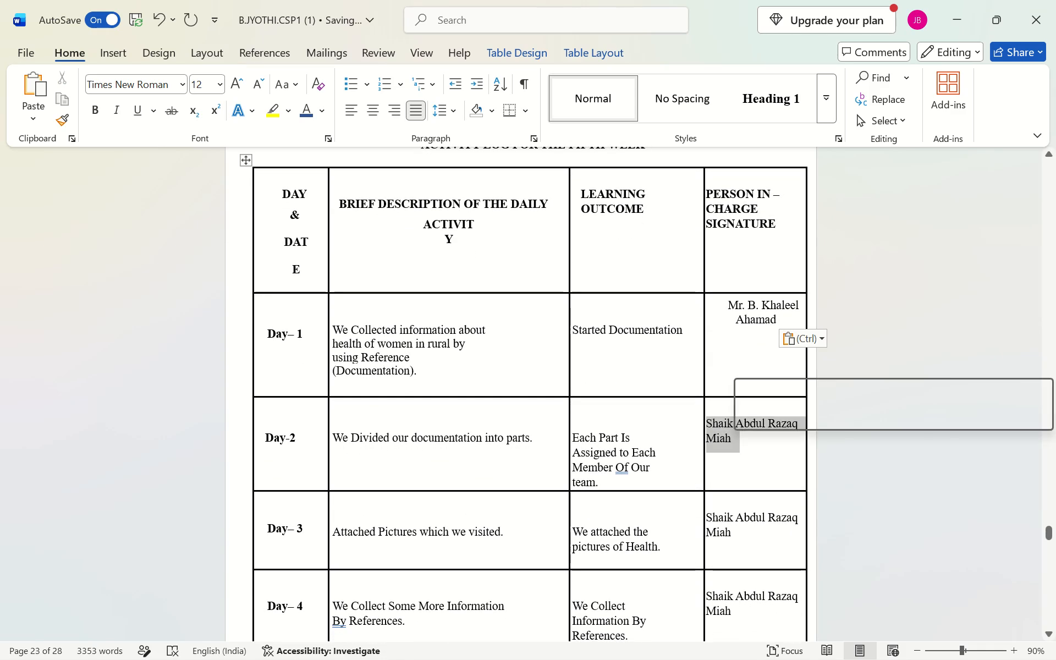
key(BackSpace)
key(ctrl+v)
scroll(741, 443, down, 1)
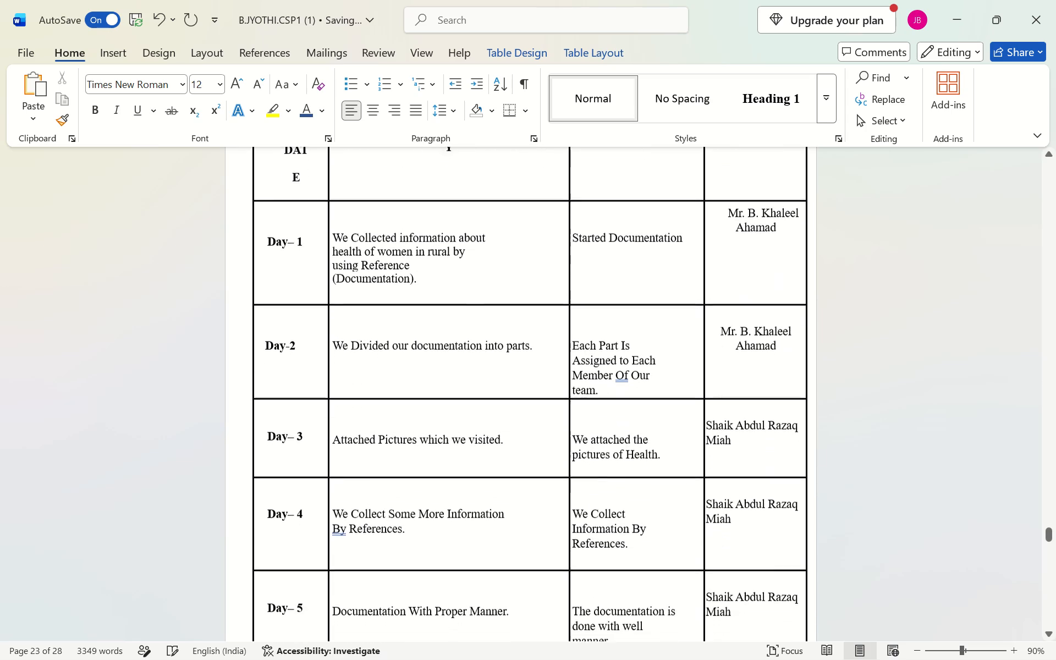
drag(706, 421, 732, 441)
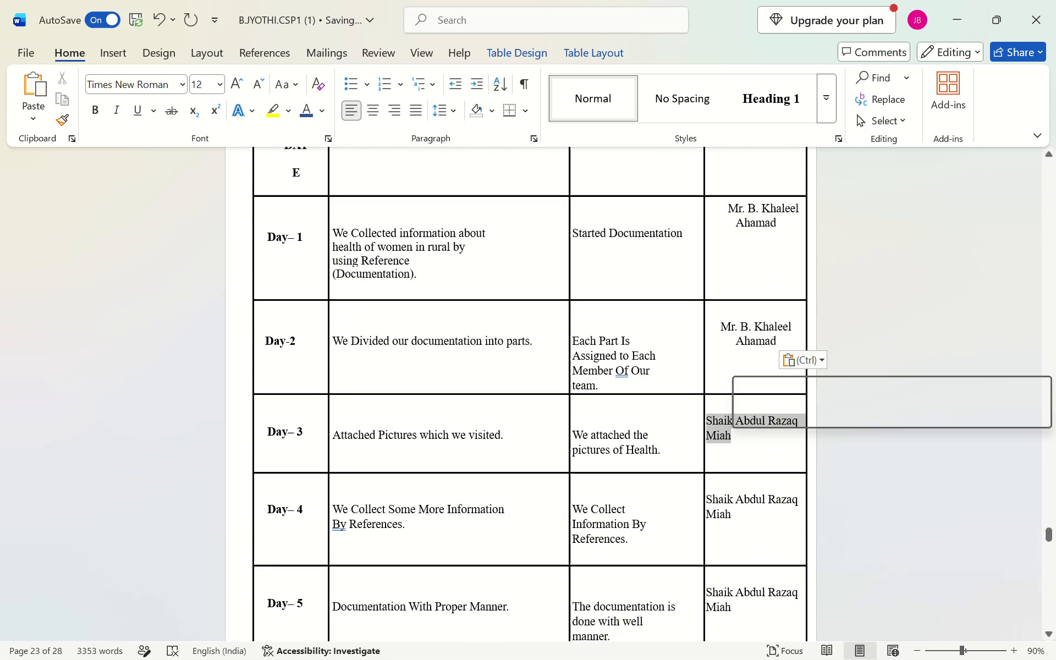
key(BackSpace)
key(ctrl+v)
ctrl+double_click(732, 441)
Replace the in-charge names in the Day-5 and Day-4 signature cells of the fifth-week activity log with the copied name.
scroll(732, 441, down, 2)
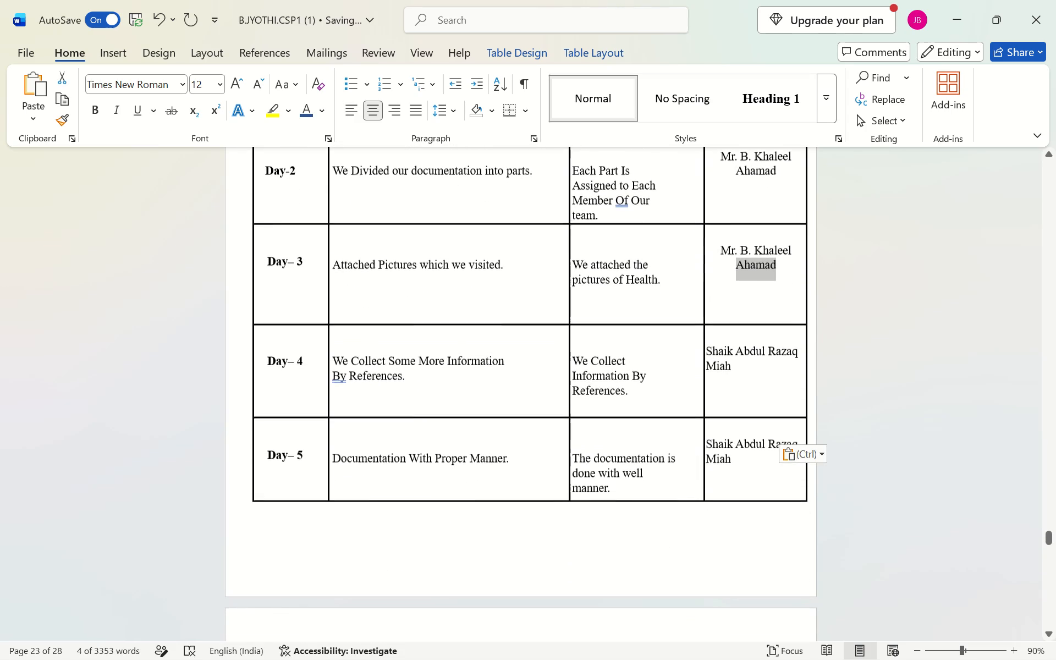
scroll(697, 376, down, 1)
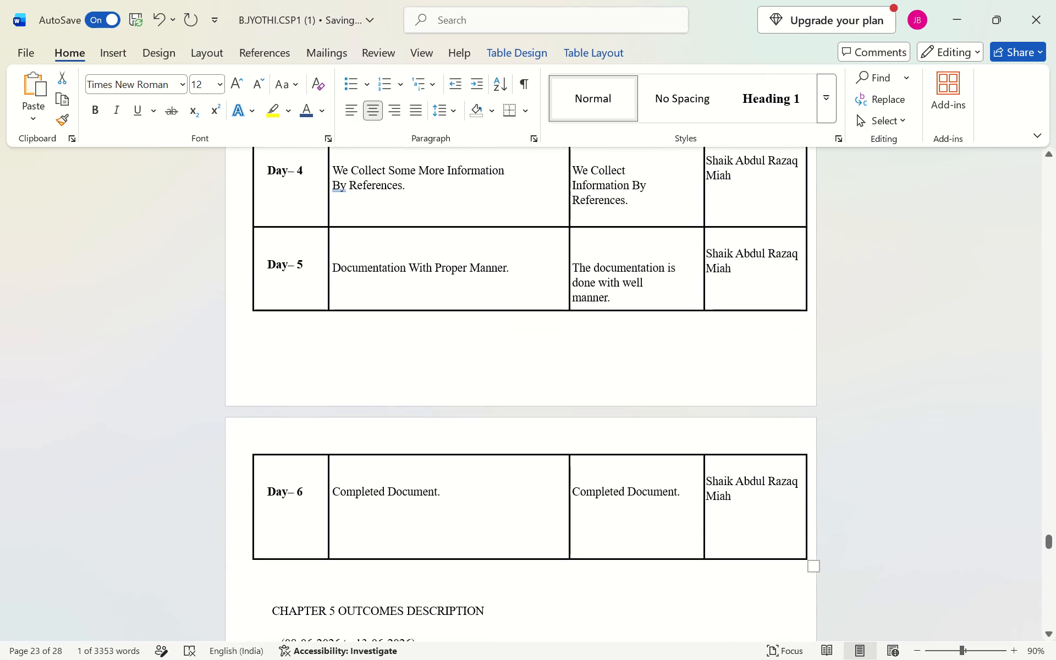
drag(707, 251, 734, 268)
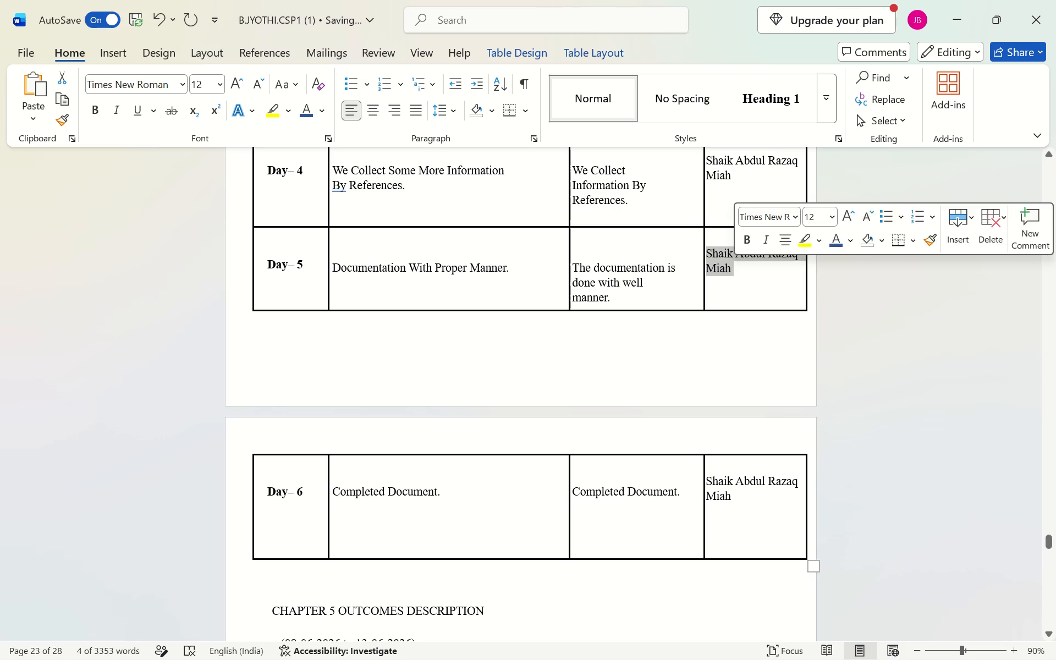
key(BackSpace)
key(ctrl+v)
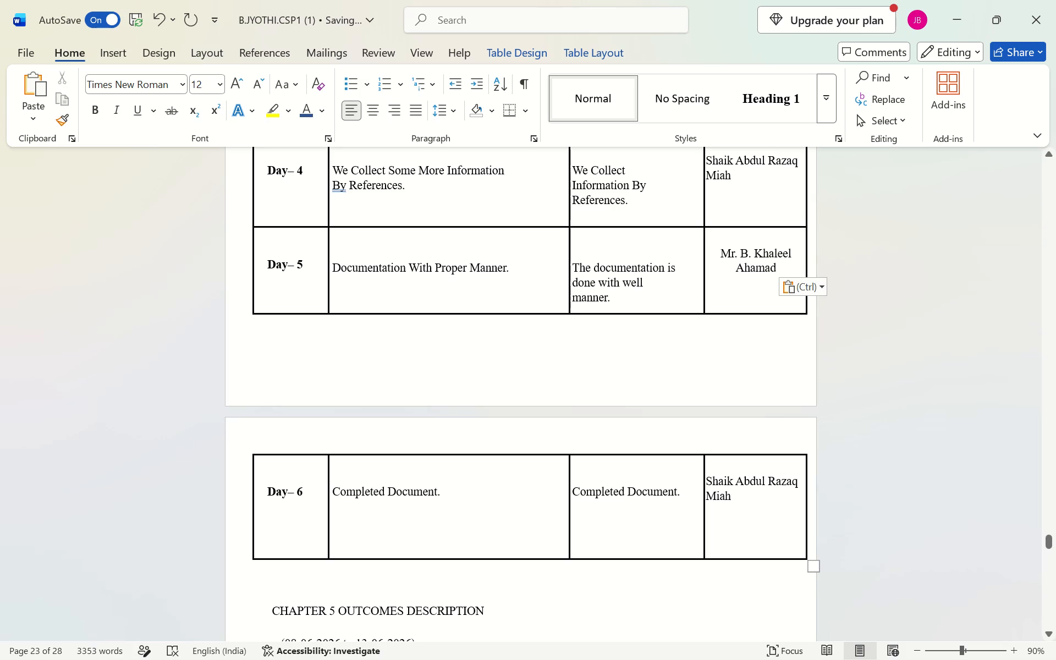
scroll(734, 268, up, 1)
drag(711, 248, 758, 277)
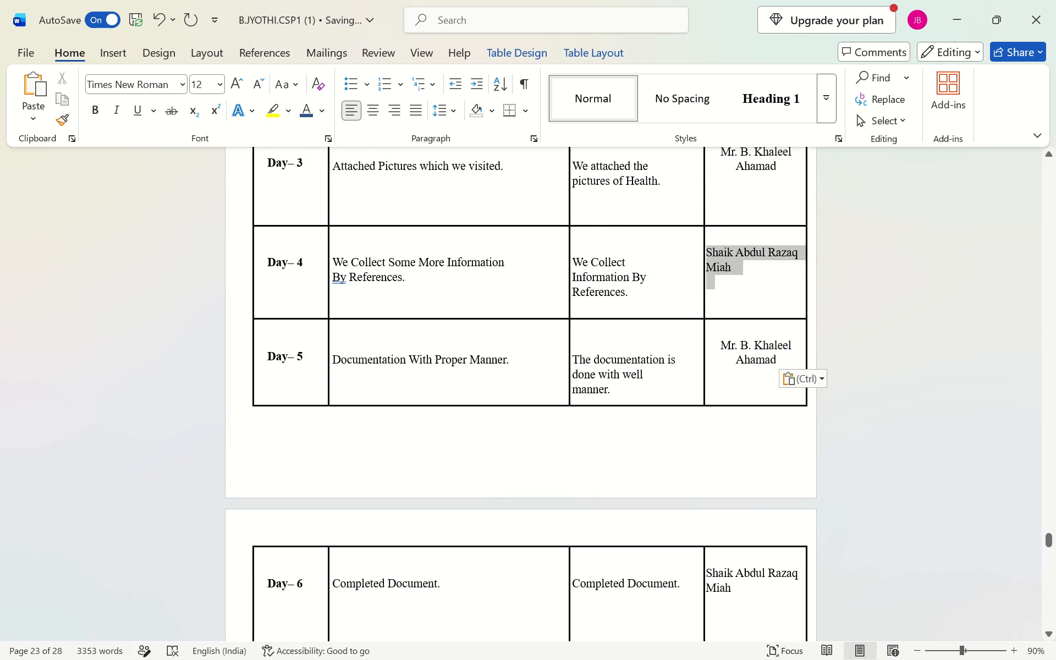
drag(758, 277, 758, 276)
key(BackSpace)
key(ctrl+v)
Replace the in-charge name in the Day-6 signature cell of the fifth-week activity log with the copied name.
scroll(758, 276, up, 1)
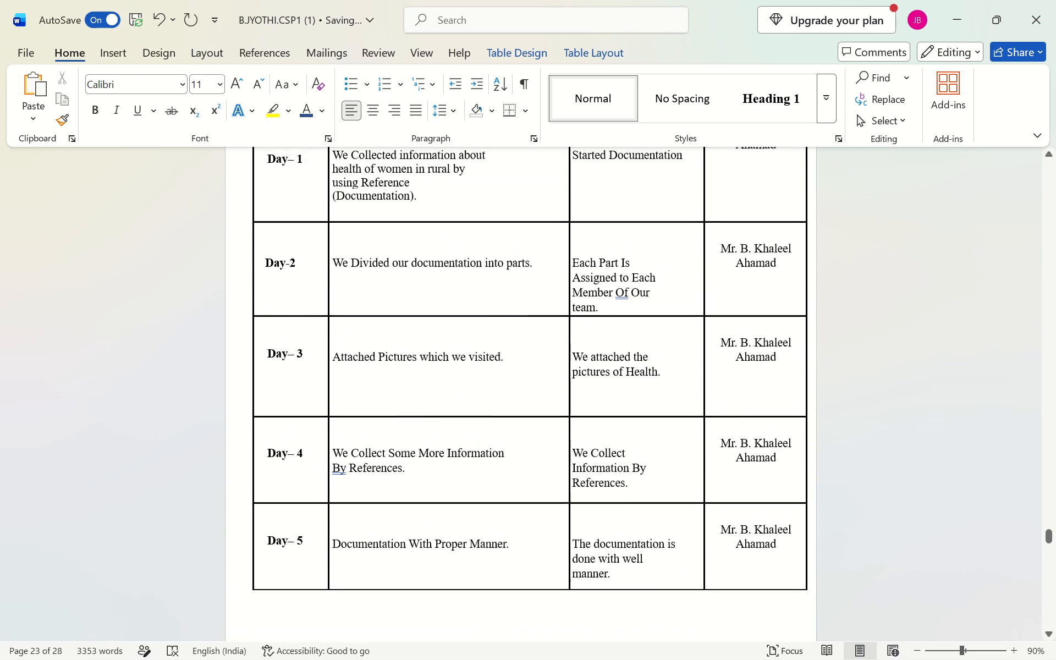
scroll(758, 276, up, 1)
scroll(732, 543, down, 1)
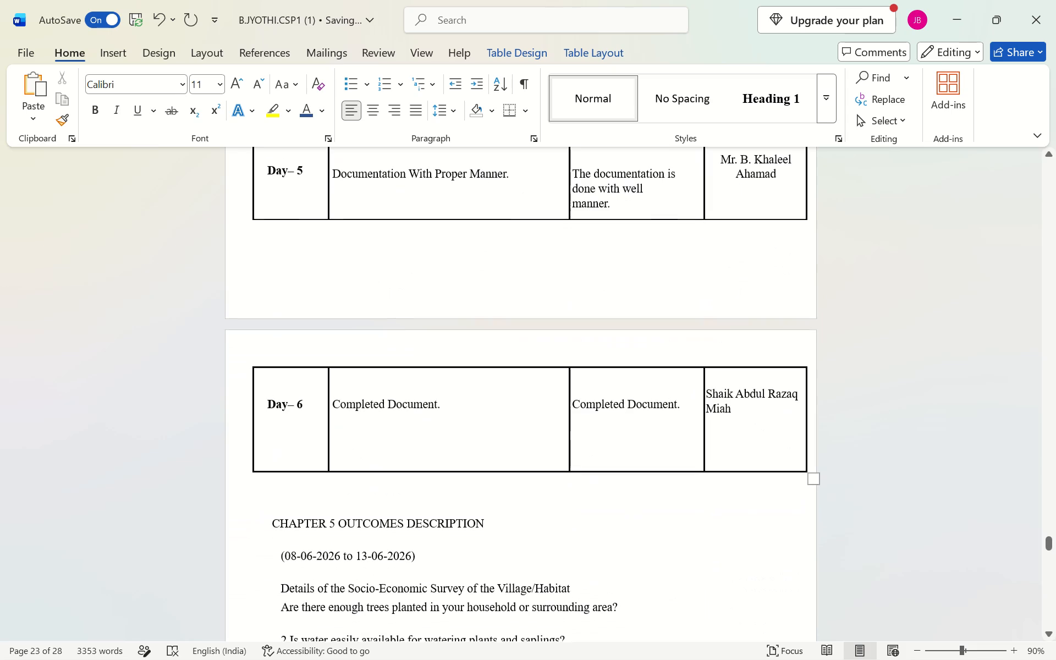
drag(707, 395, 743, 407)
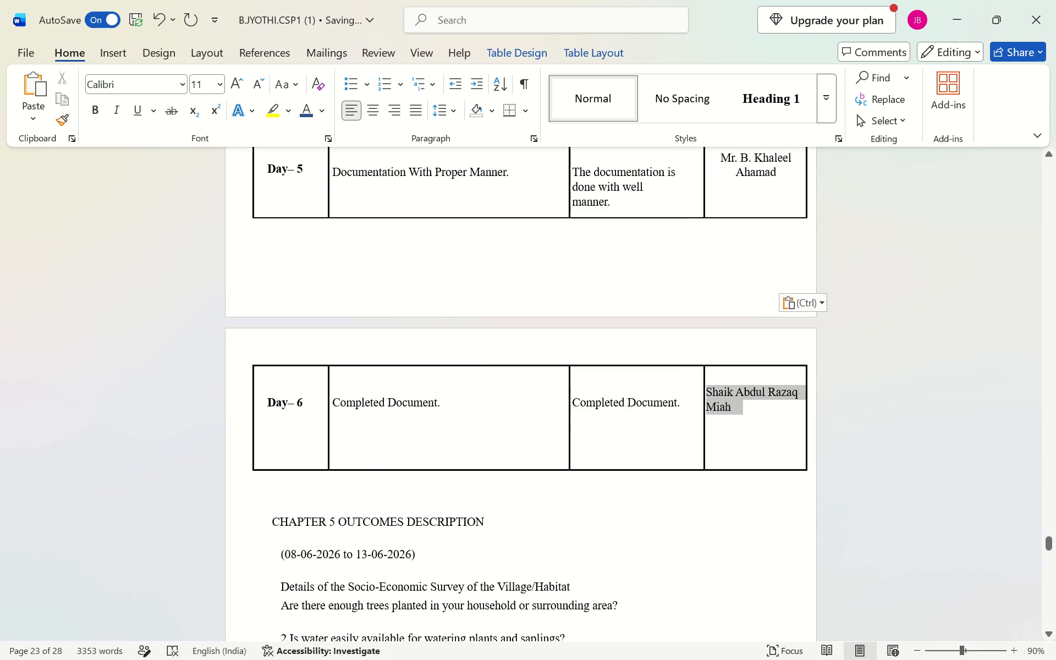
drag(743, 407, 744, 407)
key(BackSpace)
key(ctrl+v)
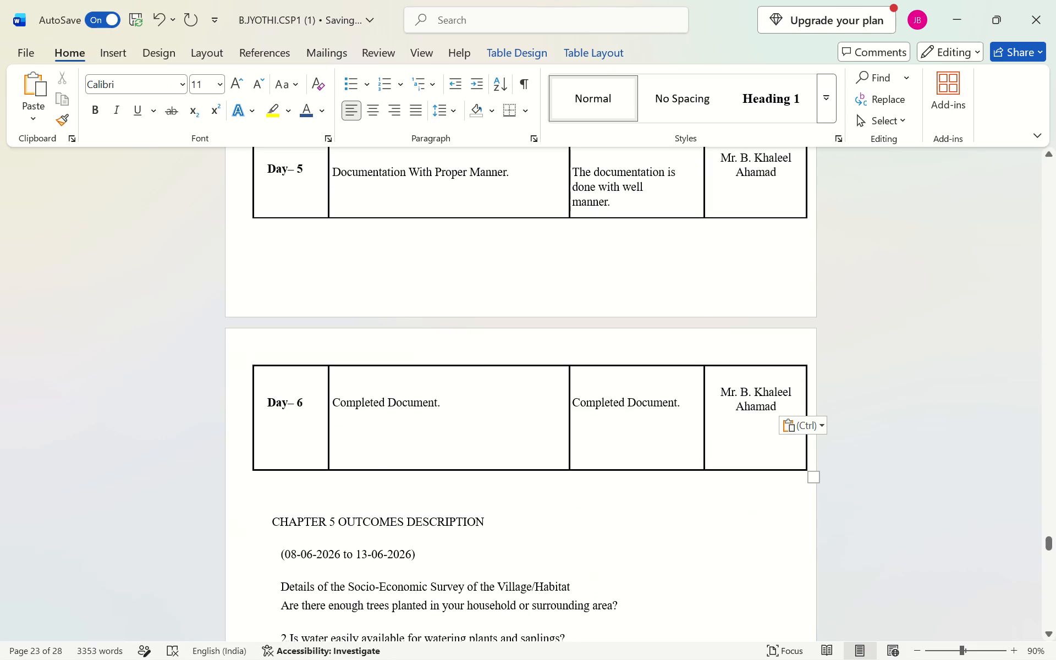
Shorten the Day-6 row and delete the blank lines below its in-charge name so the fifth-week log fits on one page.
click(756, 470)
drag(756, 470, 750, 415)
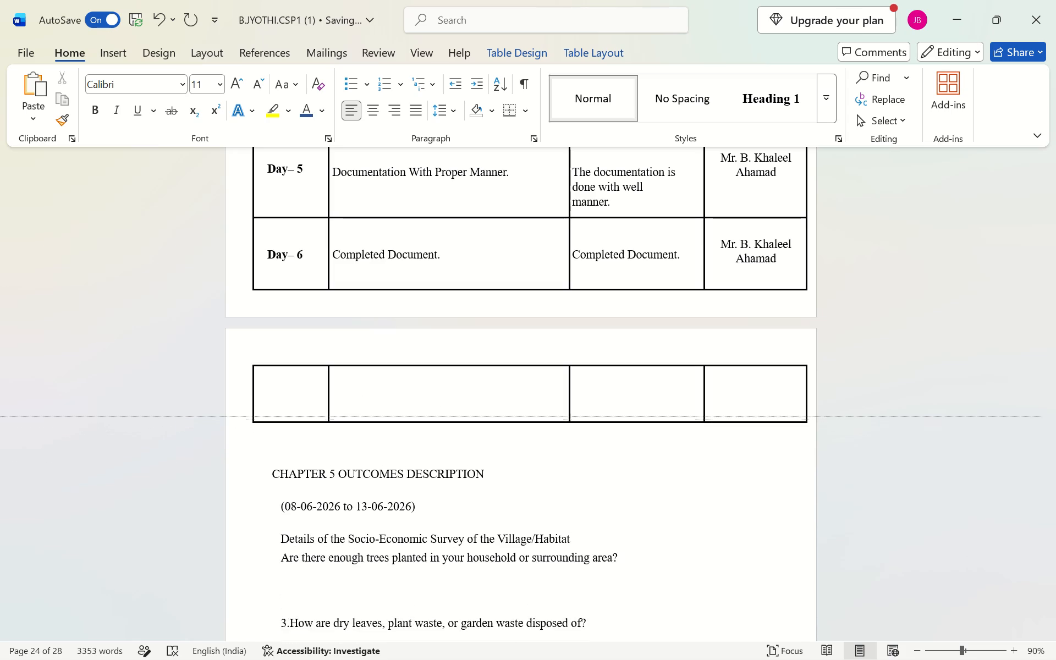
drag(750, 415, 745, 373)
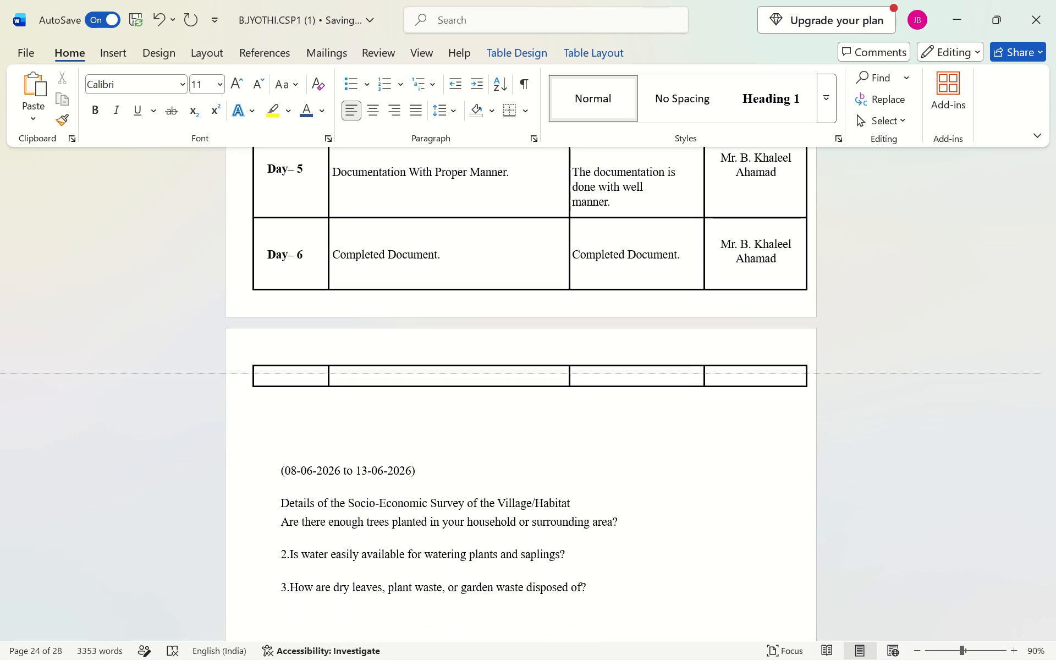
drag(745, 373, 745, 372)
click(739, 373)
key(BackSpace)
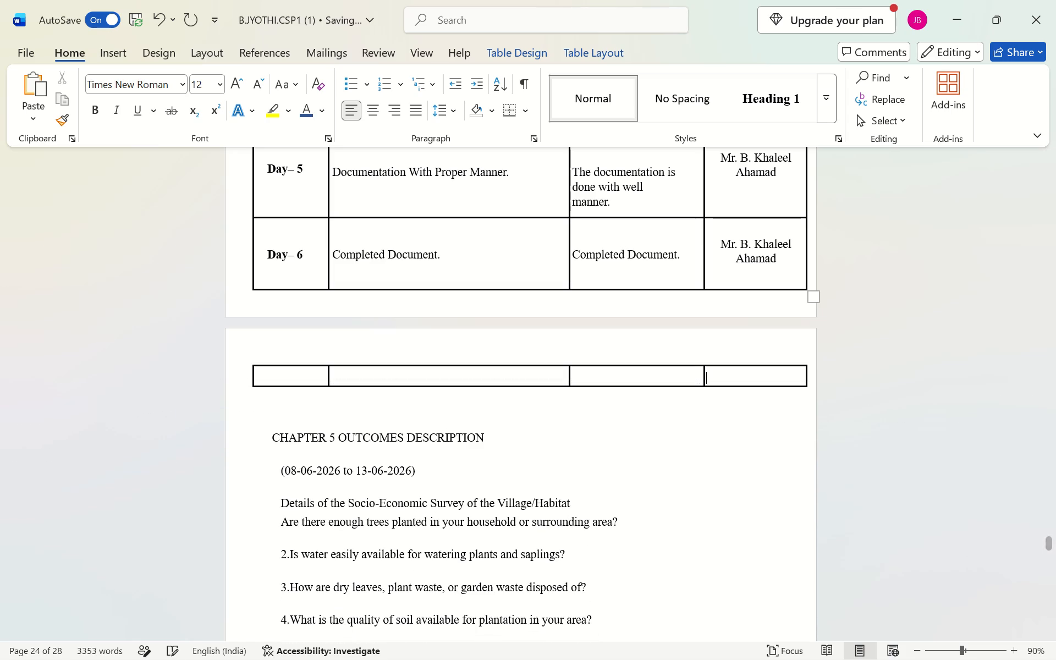
key(BackSpace)
key(BackSpace)
key(BackSpace)
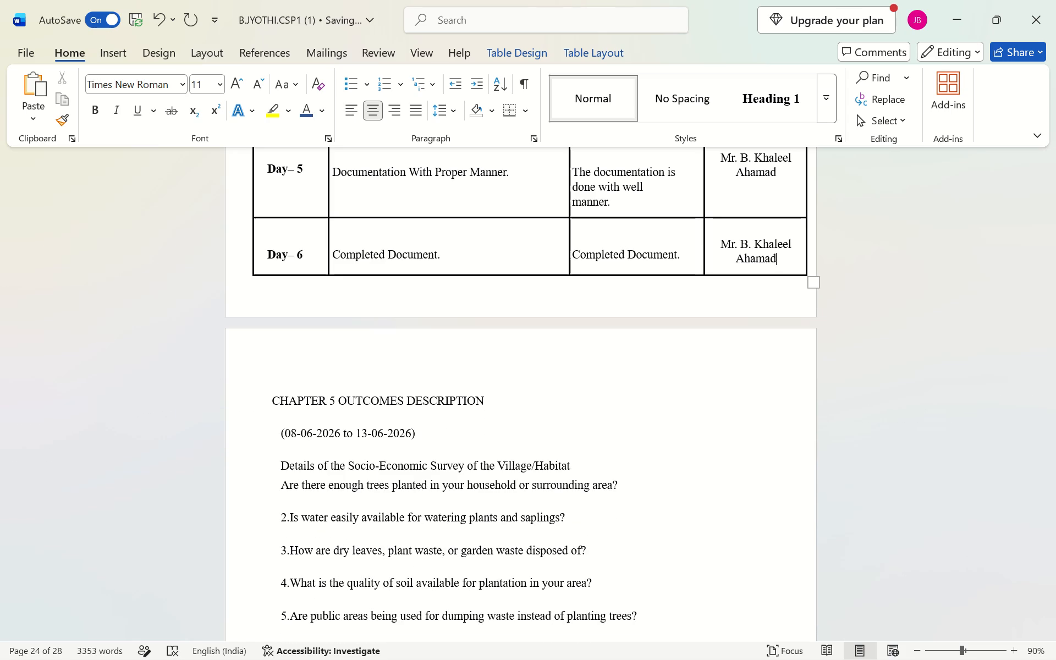
scroll(739, 373, up, 1)
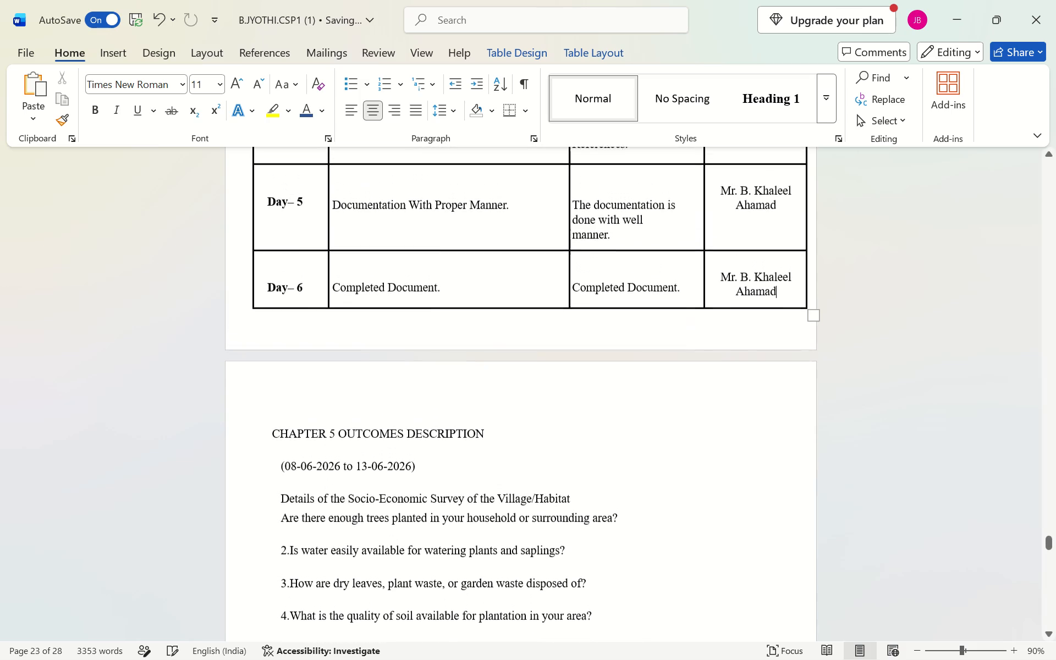
scroll(739, 373, up, 5)
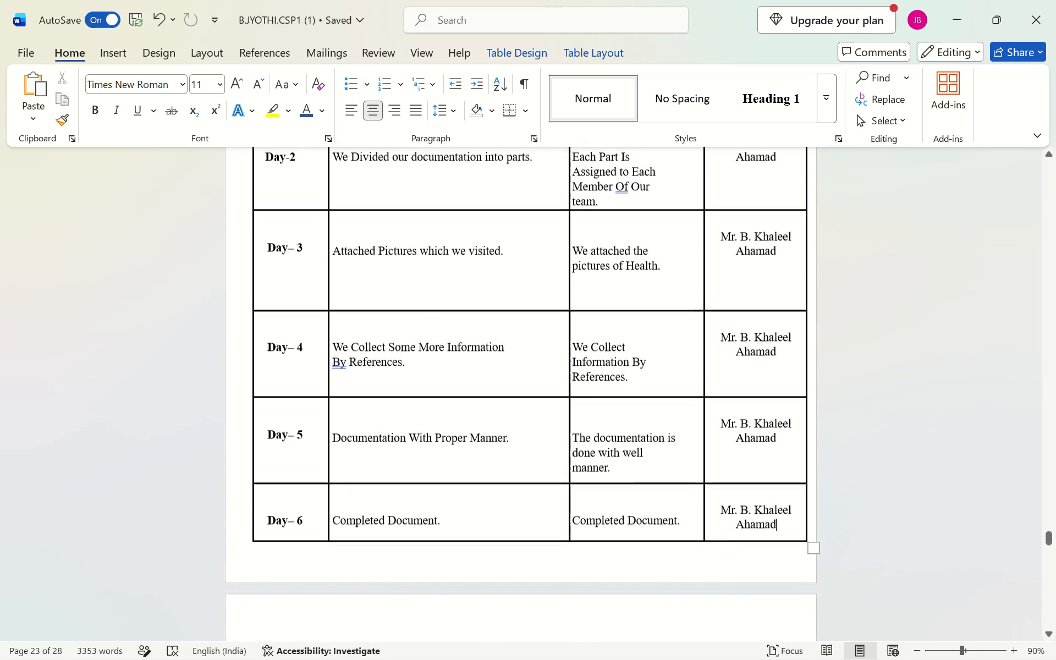